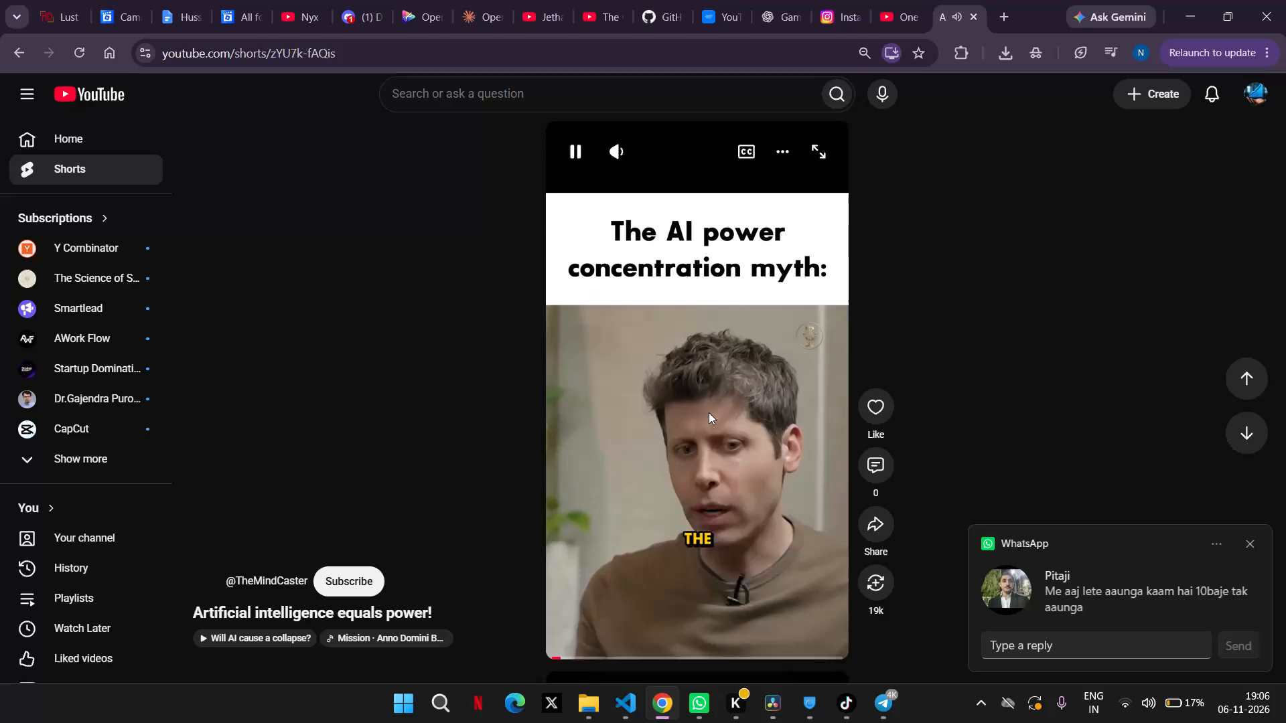
# Dismiss the incoming WhatsApp message notification.
pyautogui.click(1245, 542)
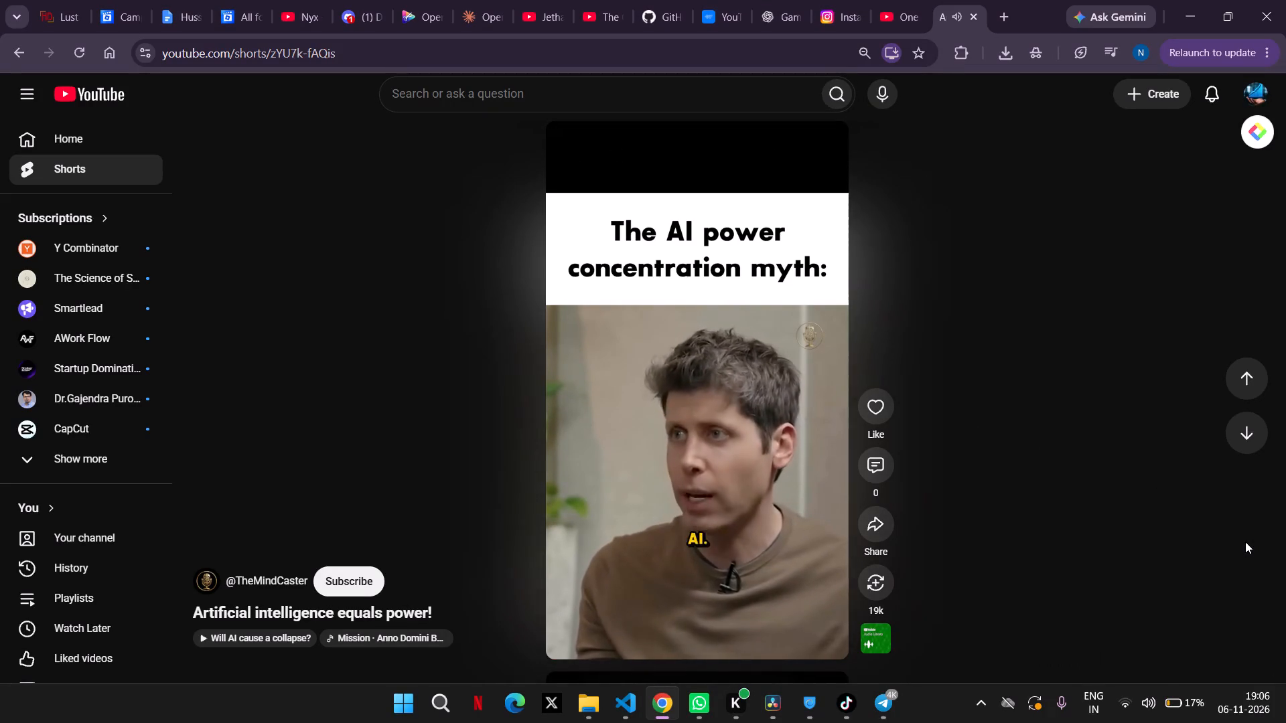
# Advance to the next Short and watch it, then return to the YouTube home feed.
pyautogui.scroll(-4, 828, 413)
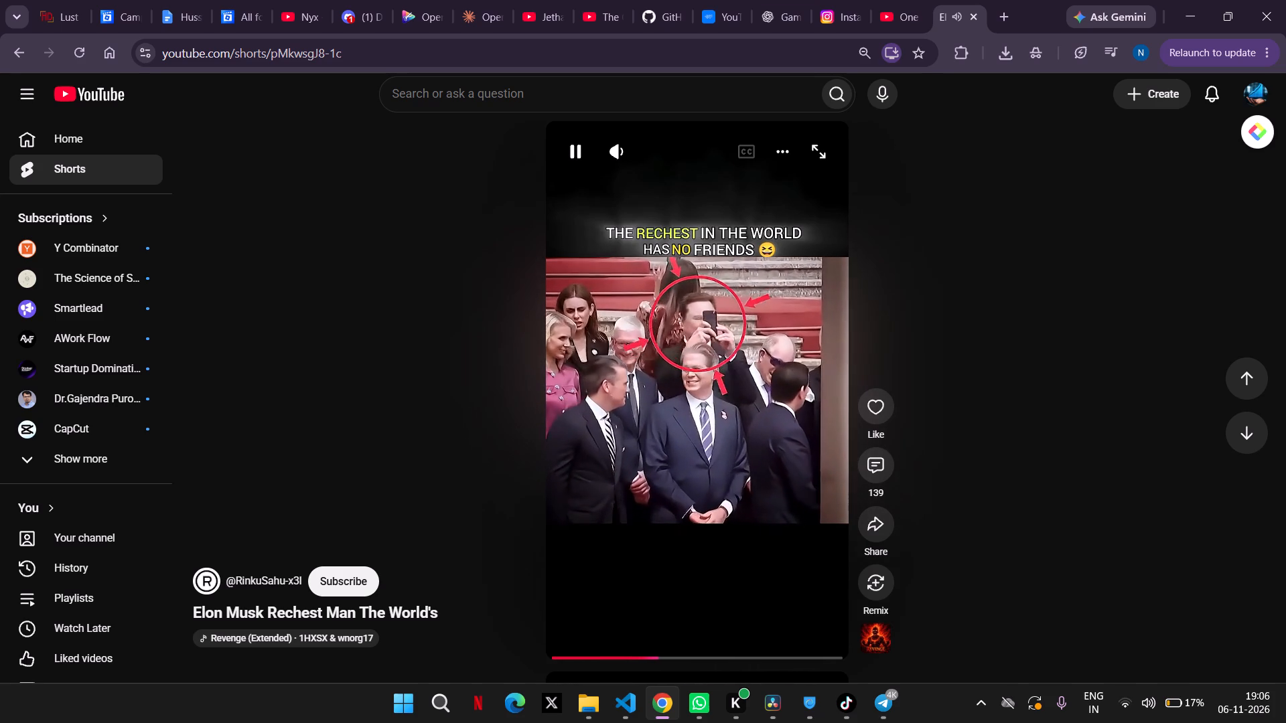
pyautogui.click(71, 92)
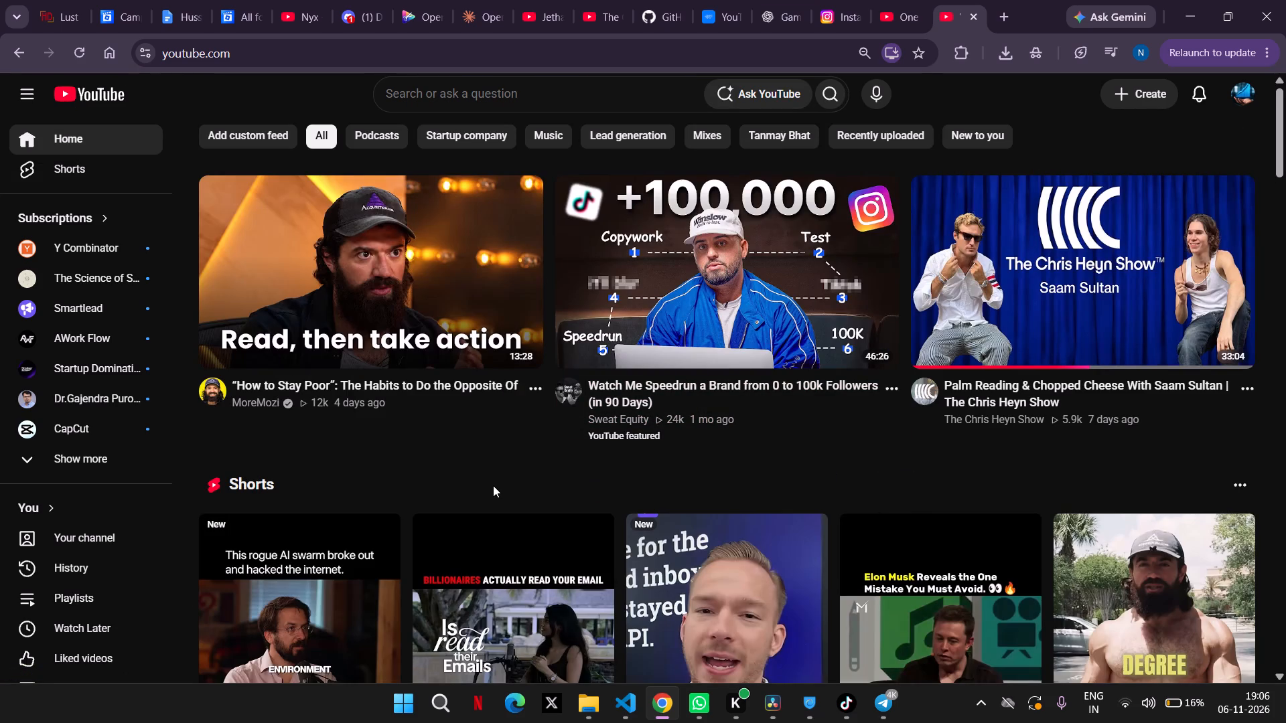
# Open the Short about billionaires reading emails from the home feed and view its full description.
pyautogui.scroll(-2, 493, 485)
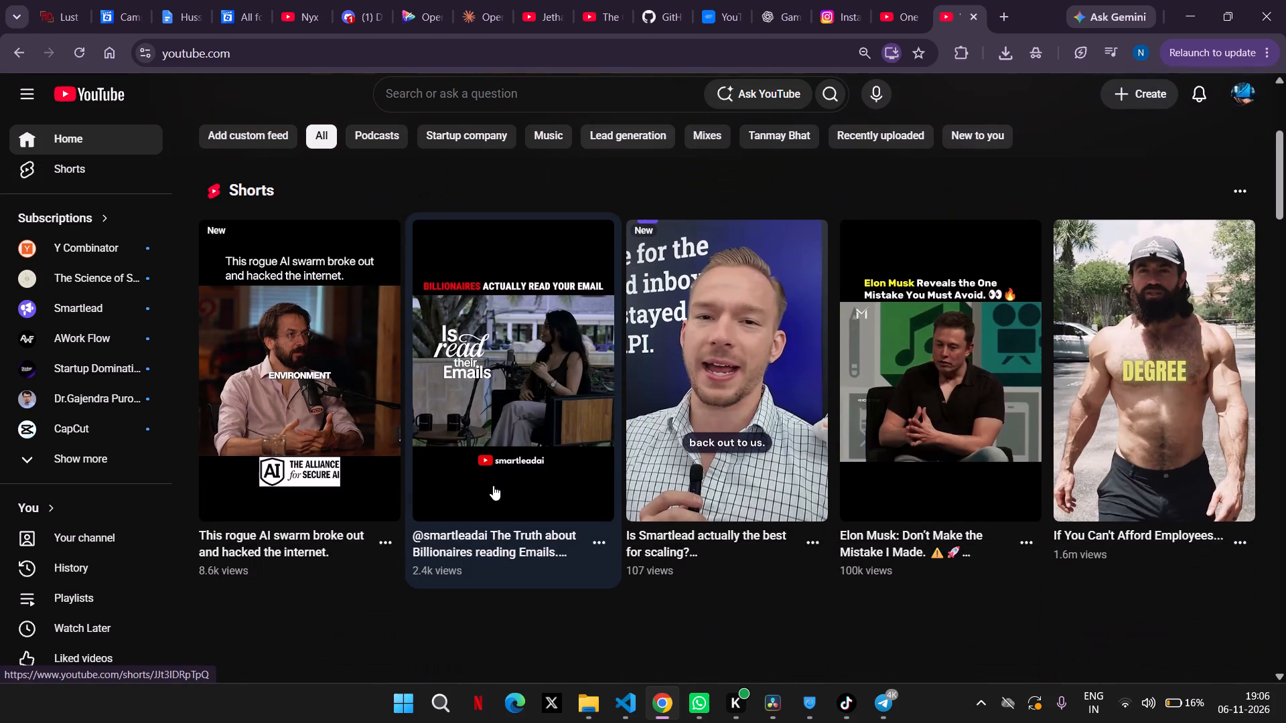
pyautogui.scroll(-1, 493, 485)
pyautogui.click(516, 370)
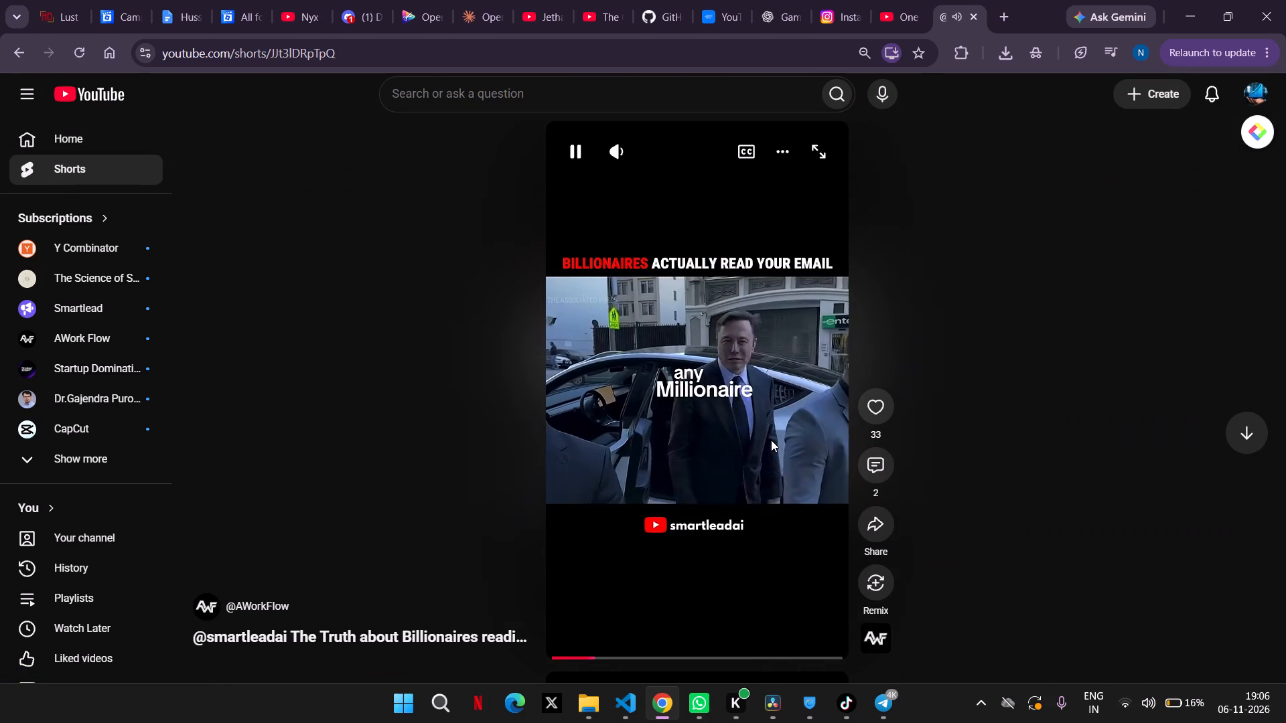
pyautogui.click(522, 635)
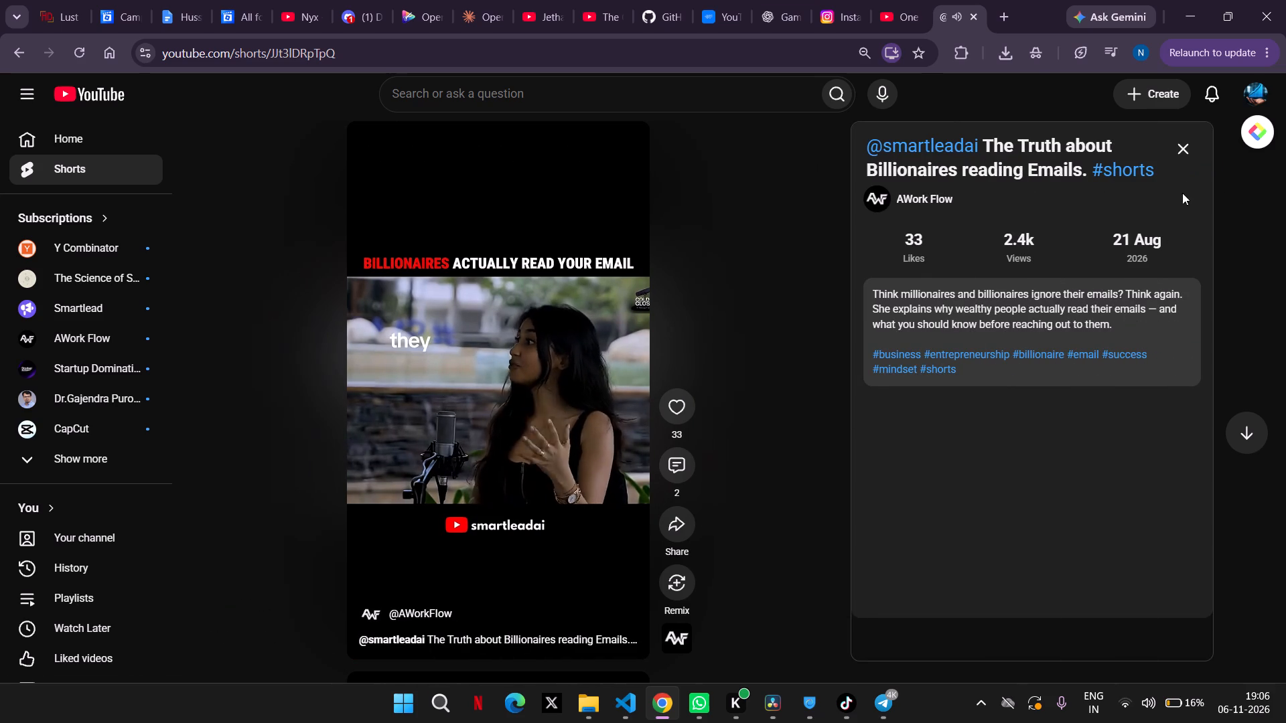
pyautogui.click(1183, 147)
# Like the Short about billionaires reading emails and return to the home feed.
pyautogui.click(875, 411)
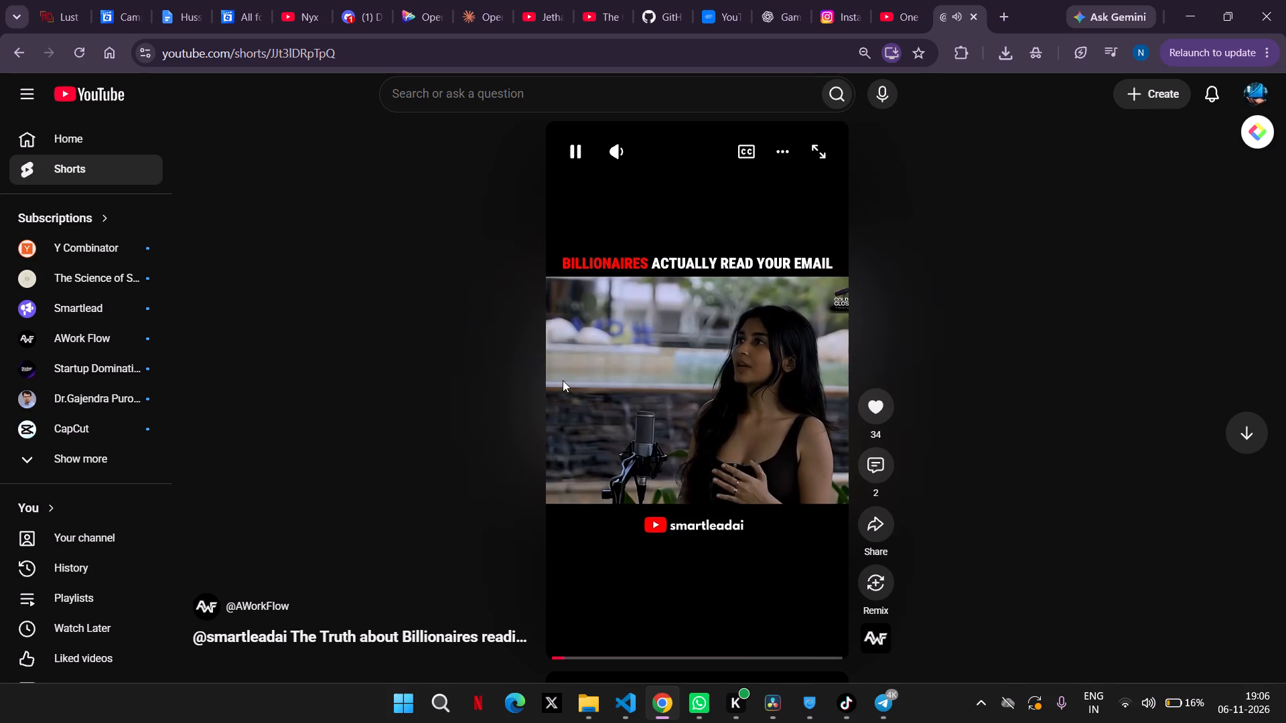
pyautogui.hscroll(4, 563, 380)
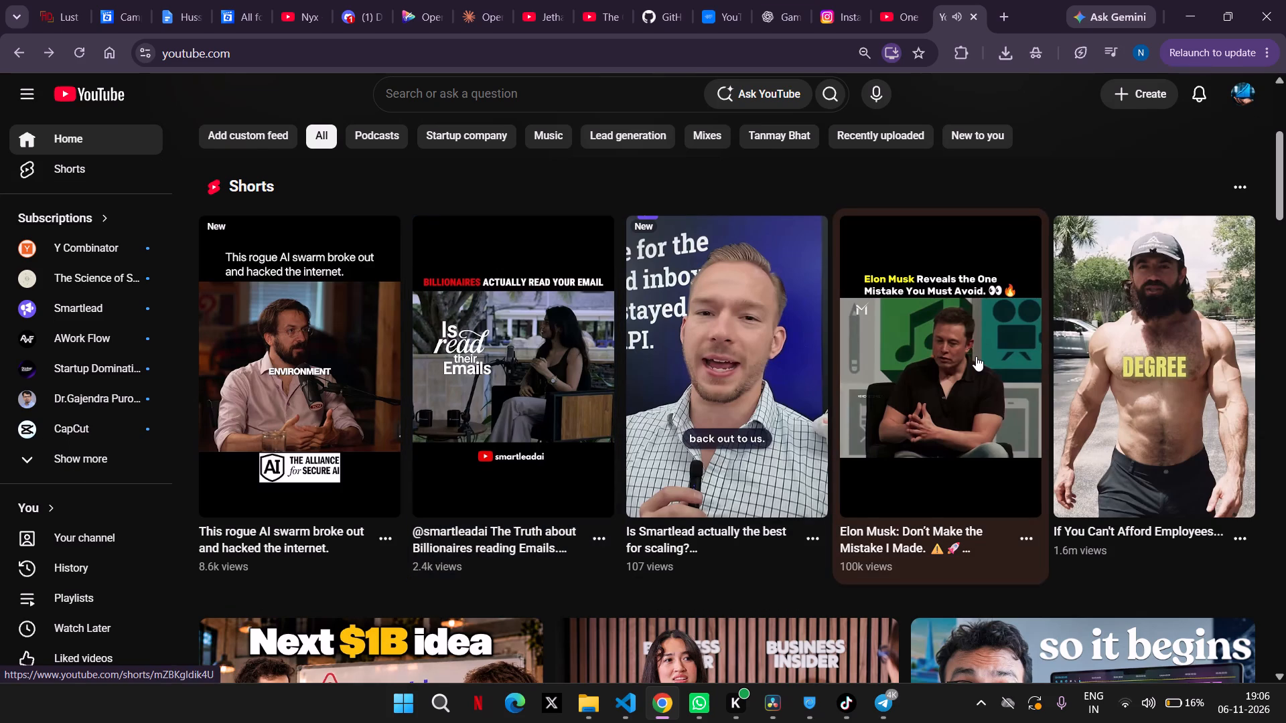
# Start a new video upload for the channel.
pyautogui.scroll(3, 1061, 264)
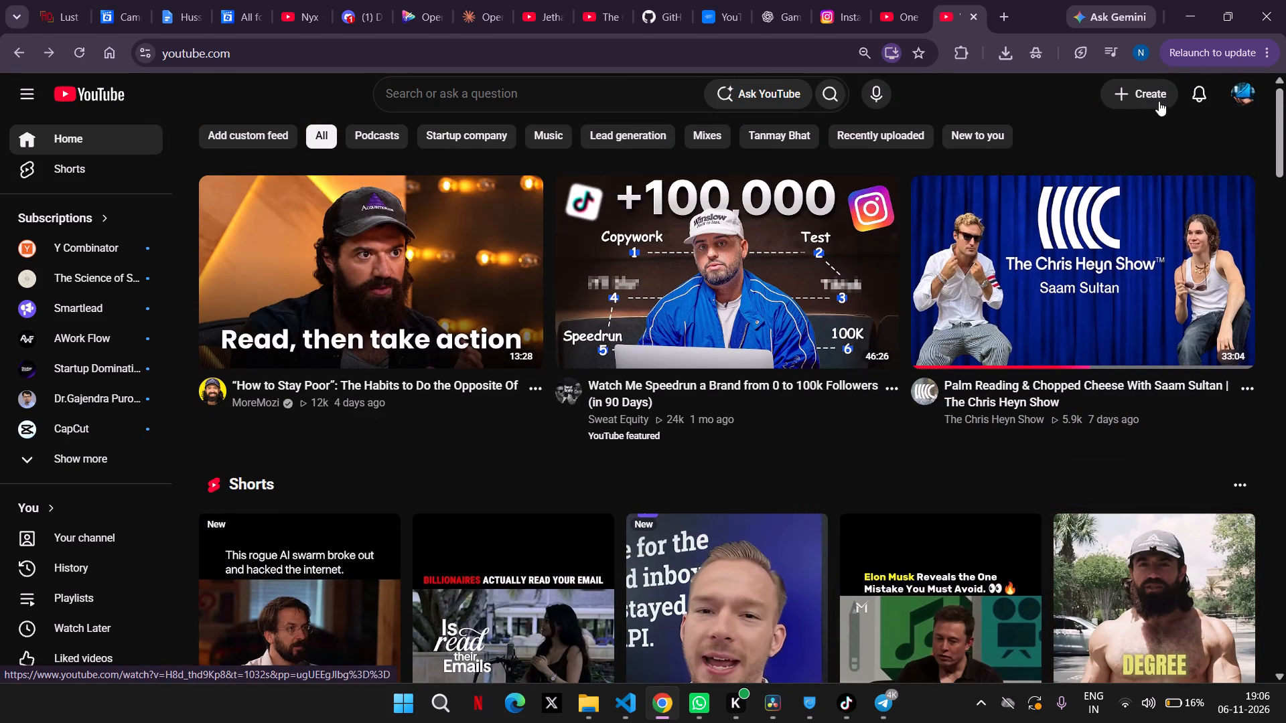
pyautogui.click(1151, 94)
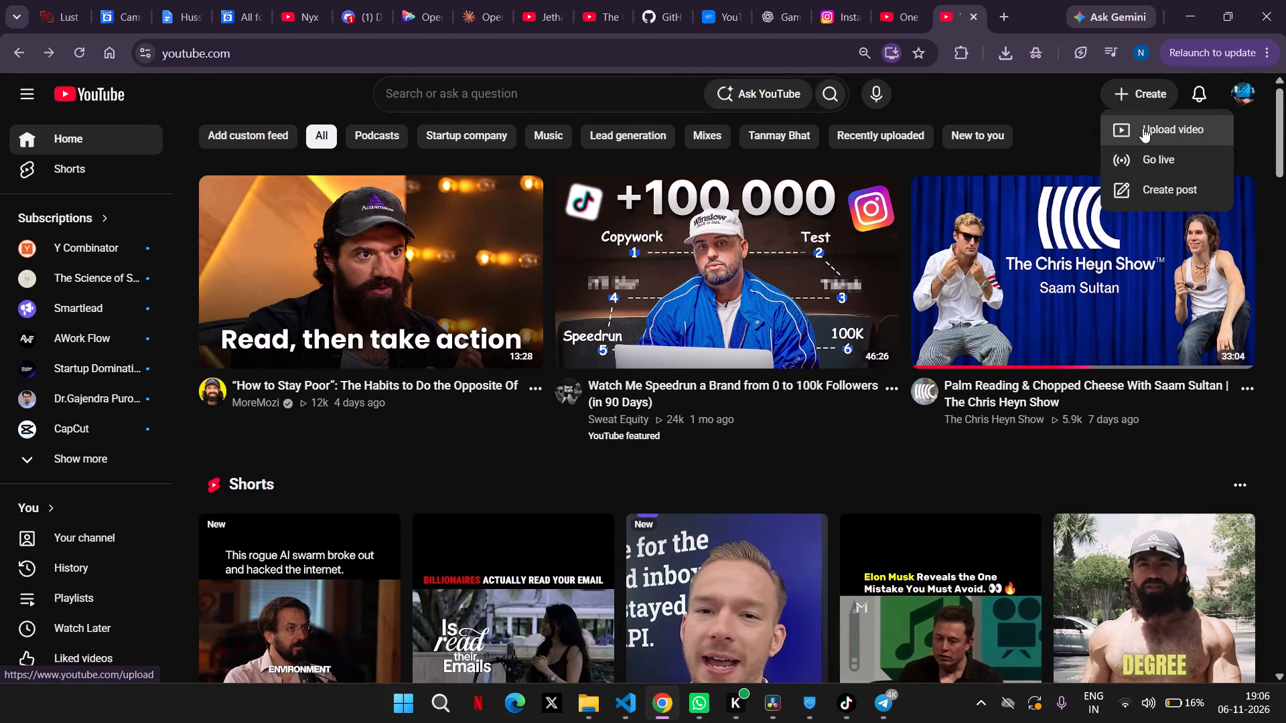
pyautogui.click(1143, 128)
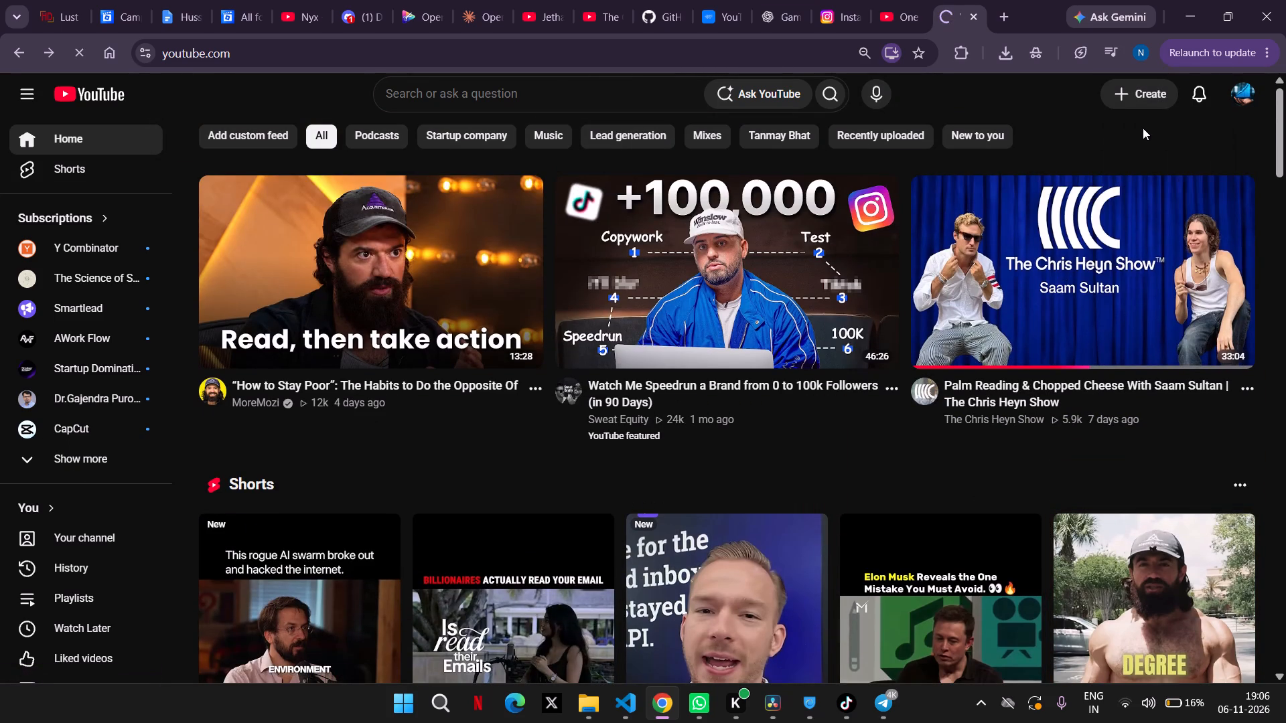
# Open the saved Chatgpt shortcut in a new browser tab while the upload page loads.
pyautogui.click(1009, 17)
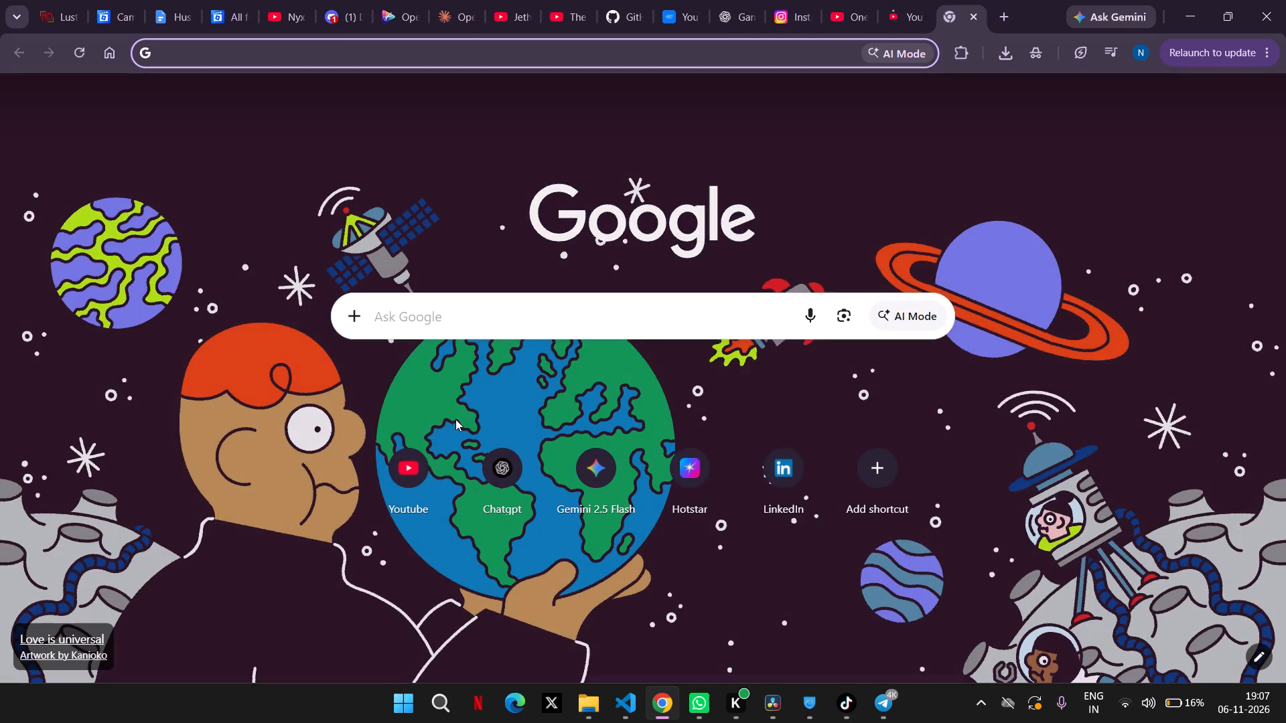
pyautogui.click(497, 473)
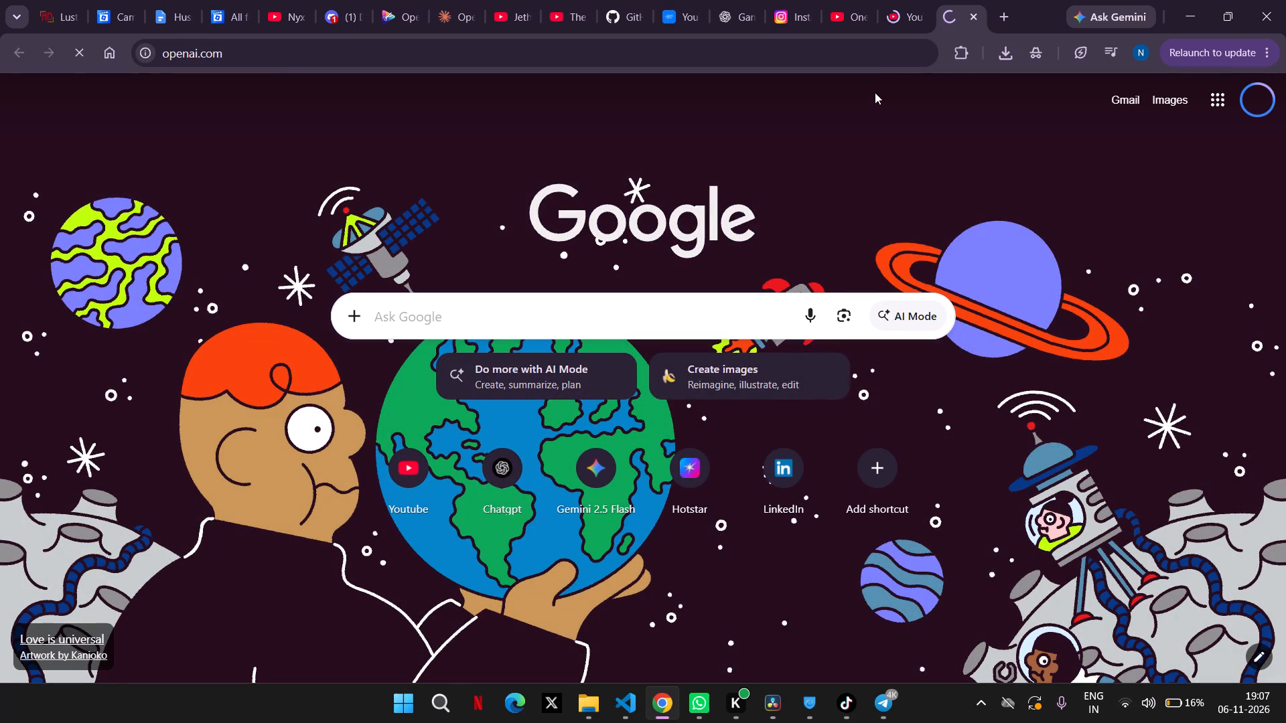
# Upload the clip-10 video from the Downloads folder in YouTube Studio.
pyautogui.click(902, 14)
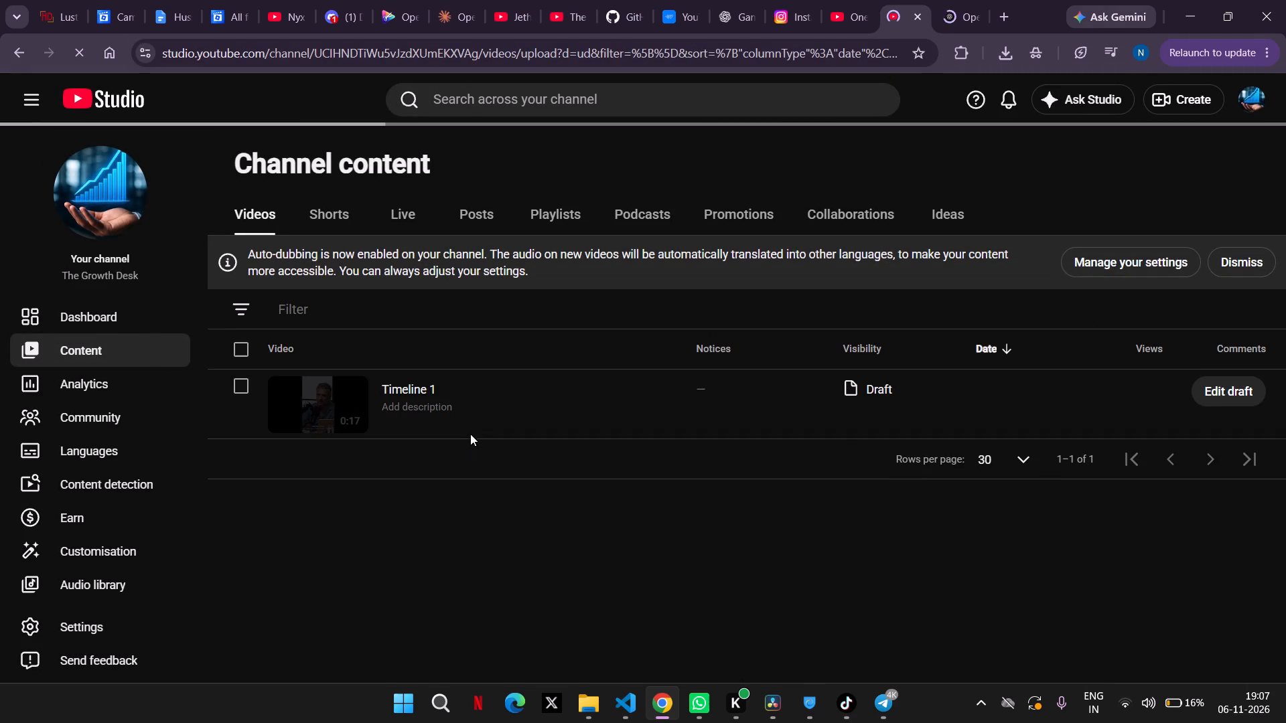
pyautogui.click(642, 467)
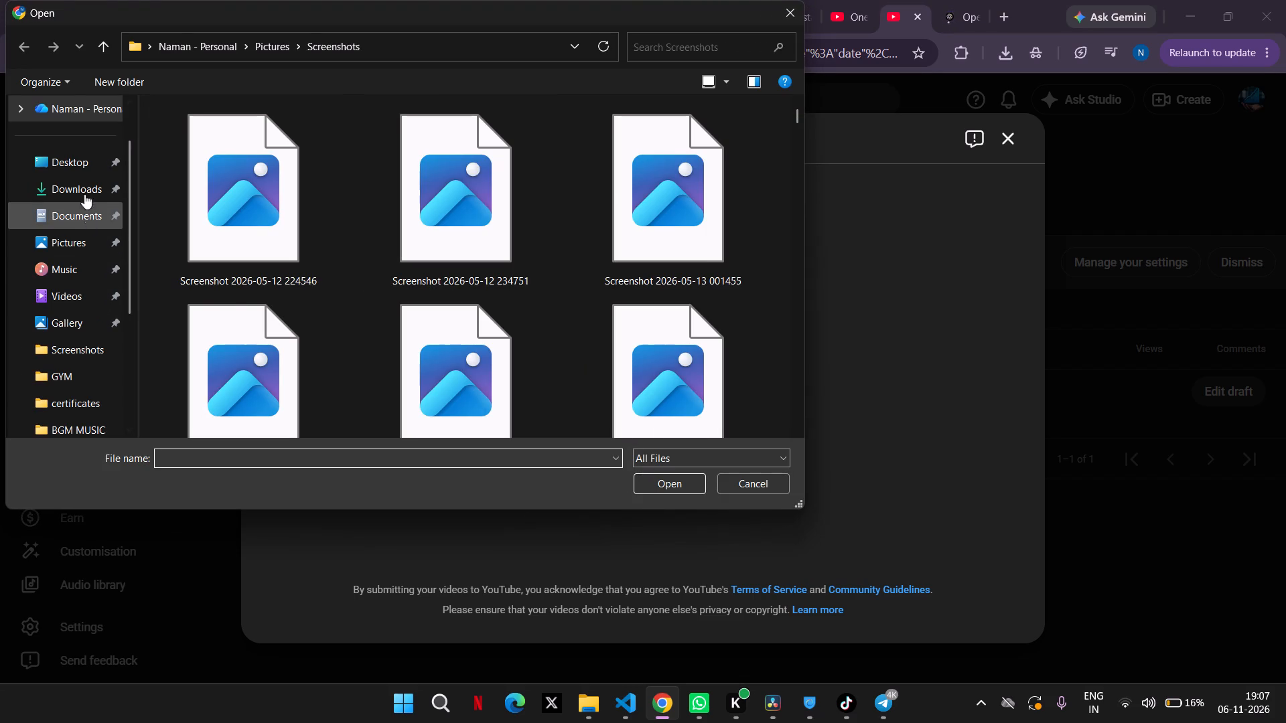
pyautogui.doubleClick(84, 192)
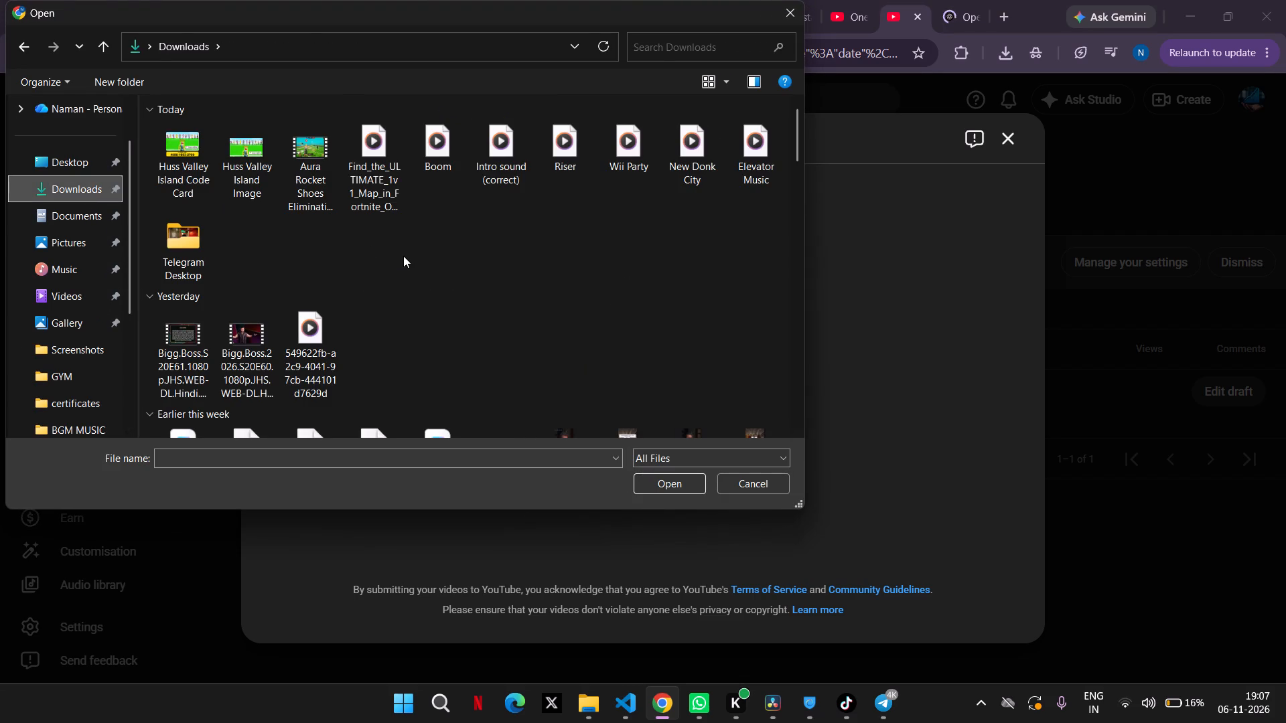
pyautogui.scroll(-1, 403, 256)
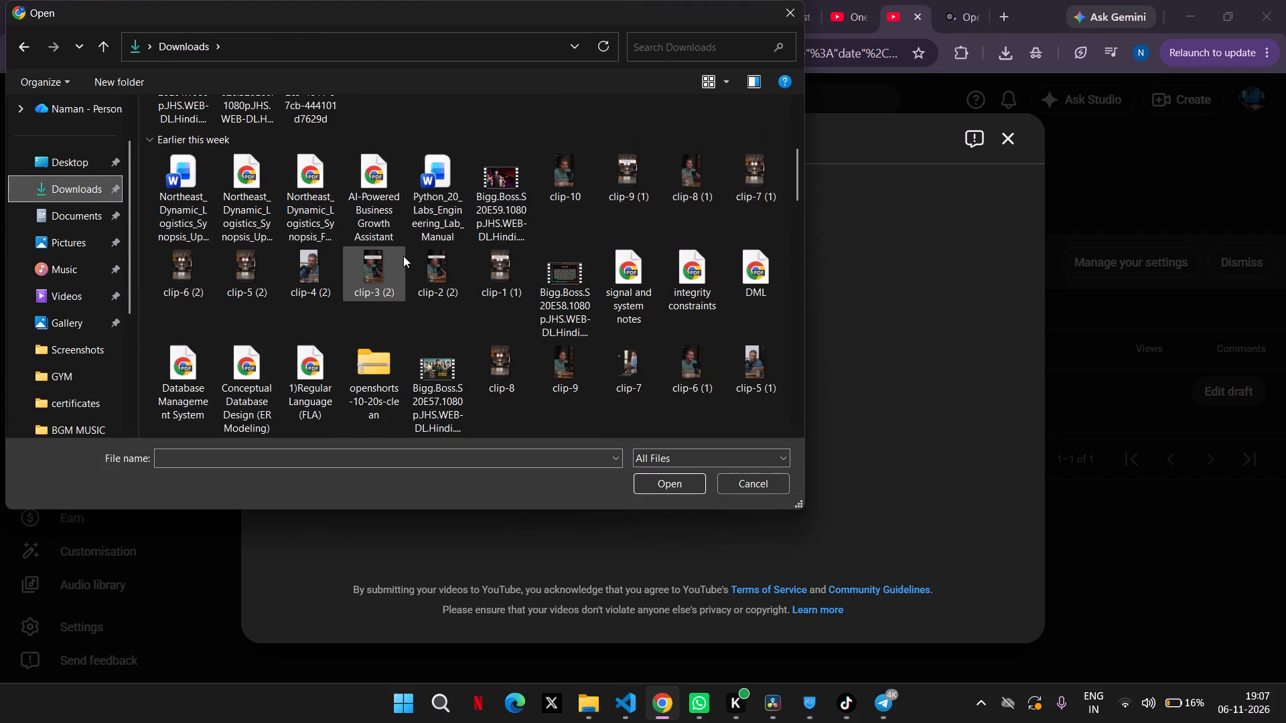
pyautogui.doubleClick(565, 165)
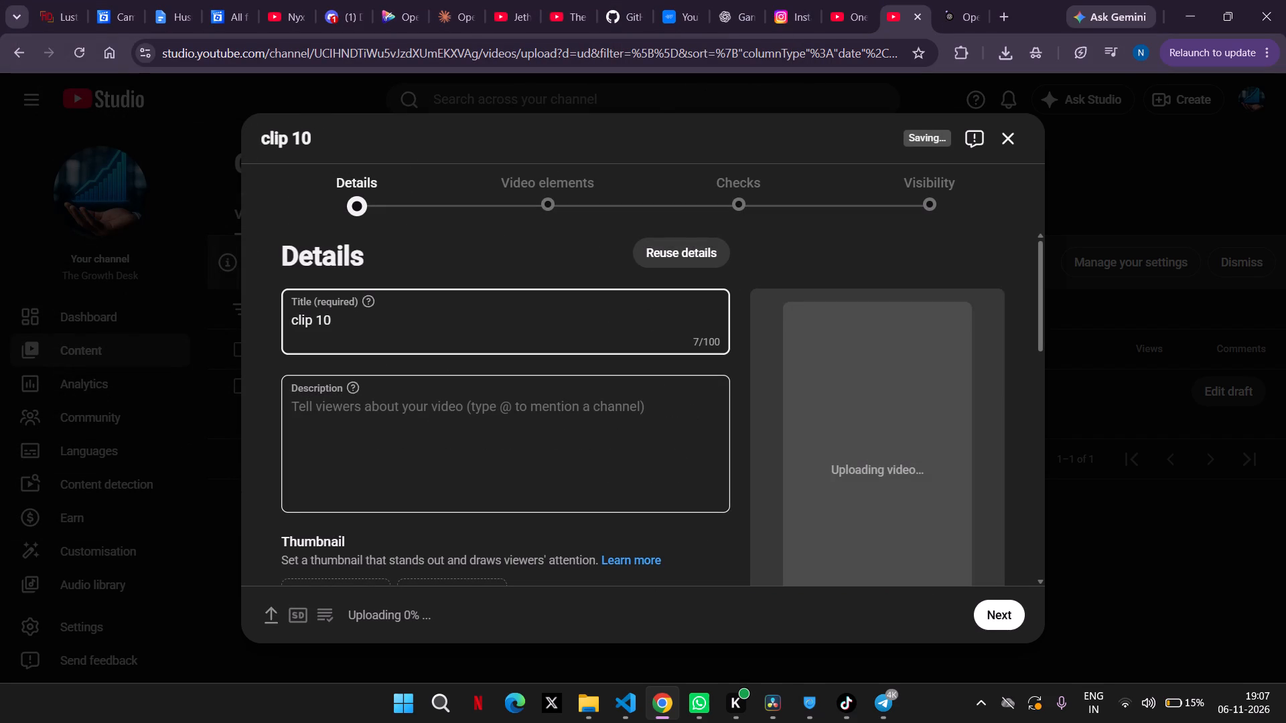
pyautogui.scroll(-1, 737, 432)
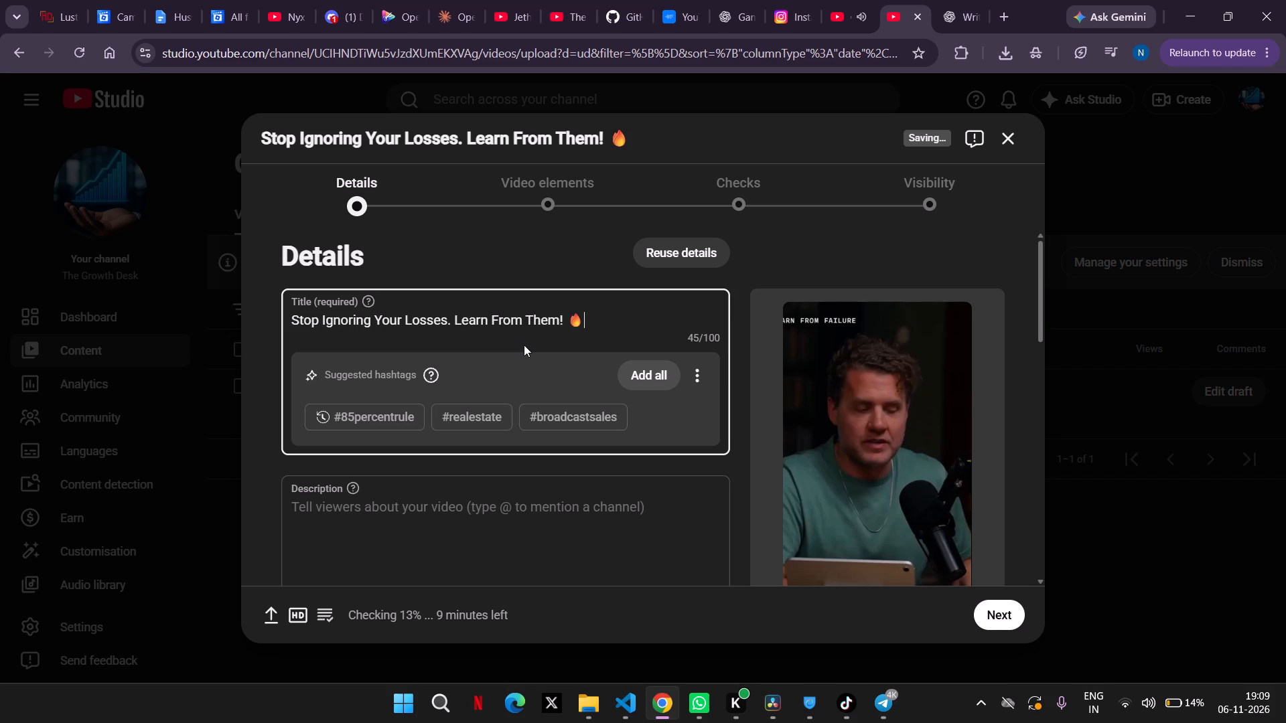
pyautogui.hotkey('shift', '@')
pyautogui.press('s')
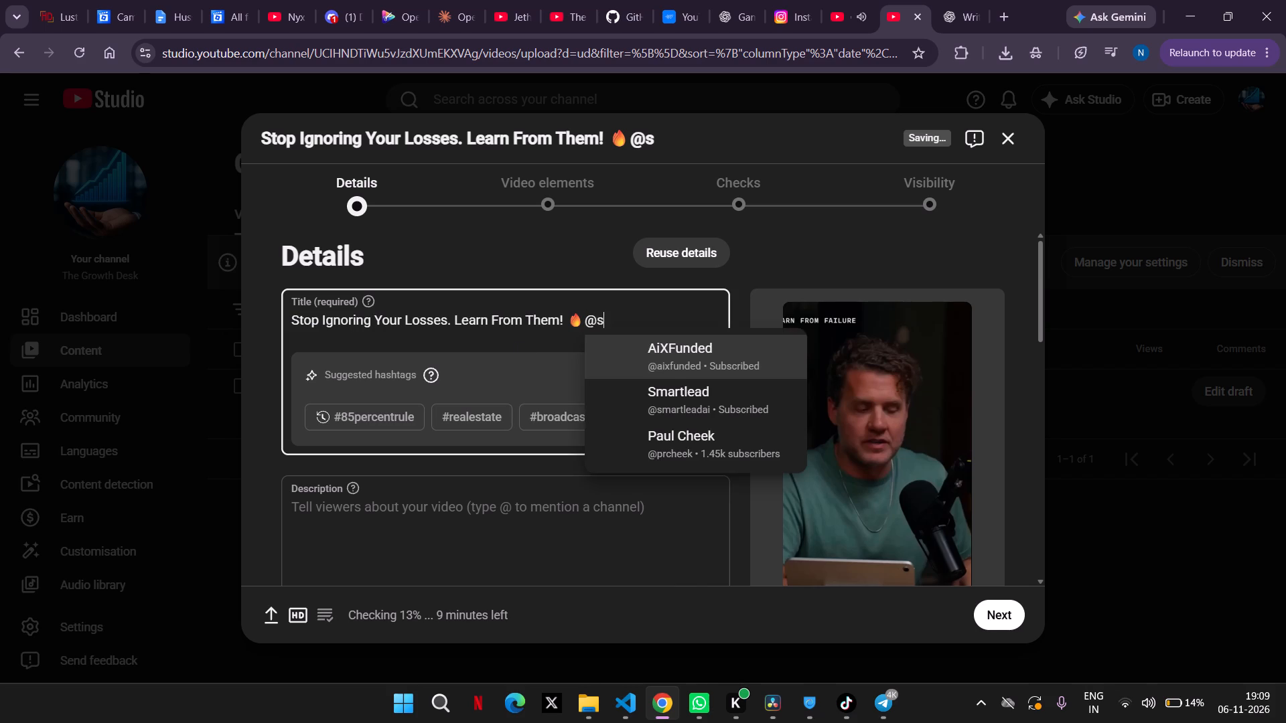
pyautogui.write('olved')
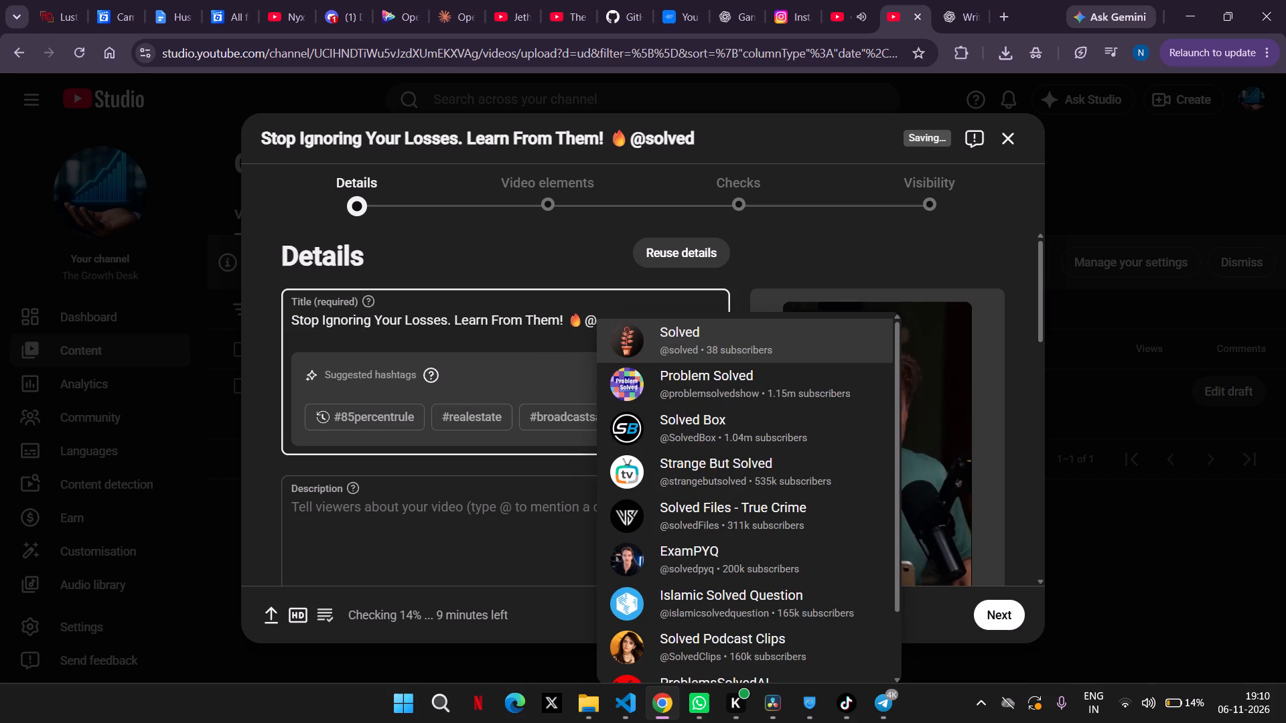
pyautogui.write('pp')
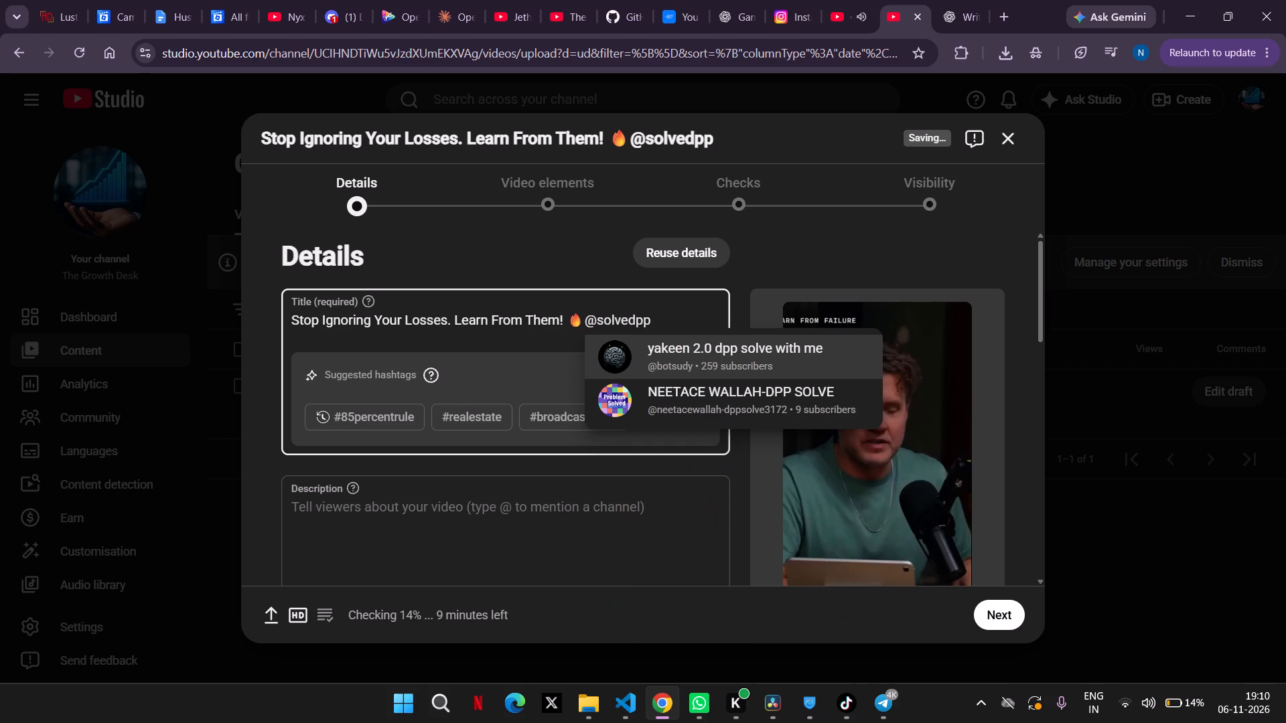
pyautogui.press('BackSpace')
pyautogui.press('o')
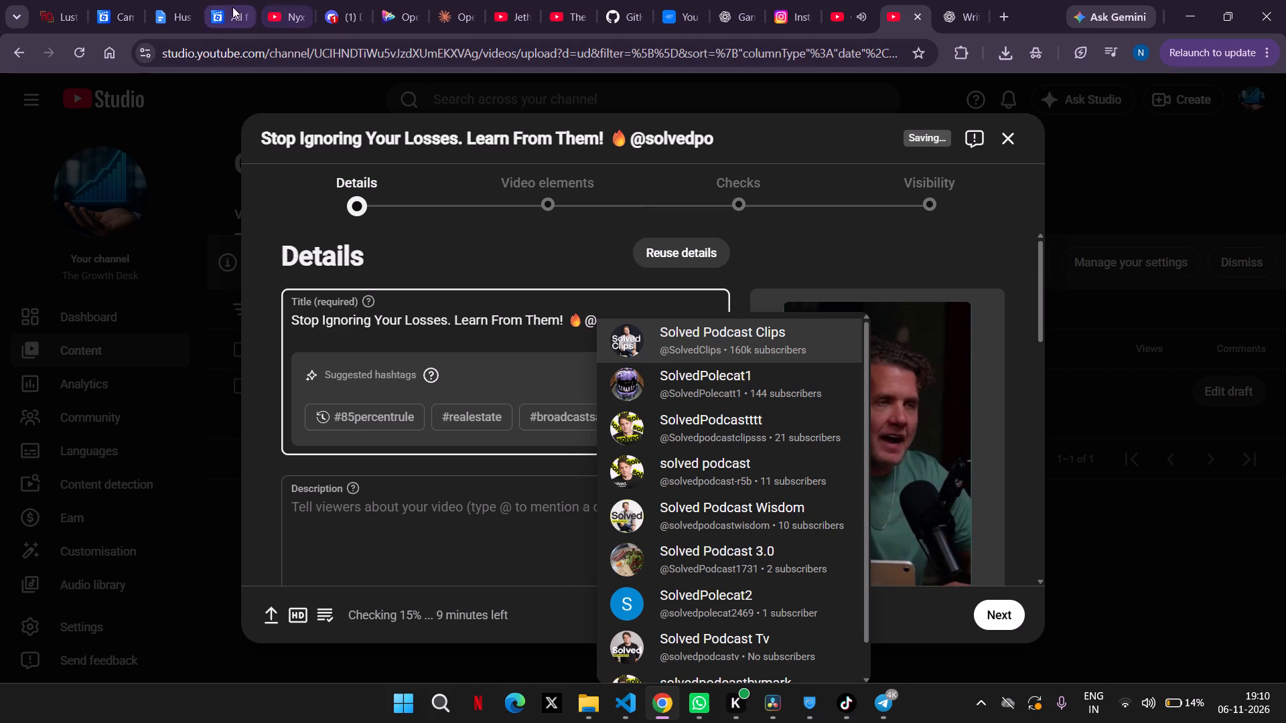
pyautogui.click(215, 18)
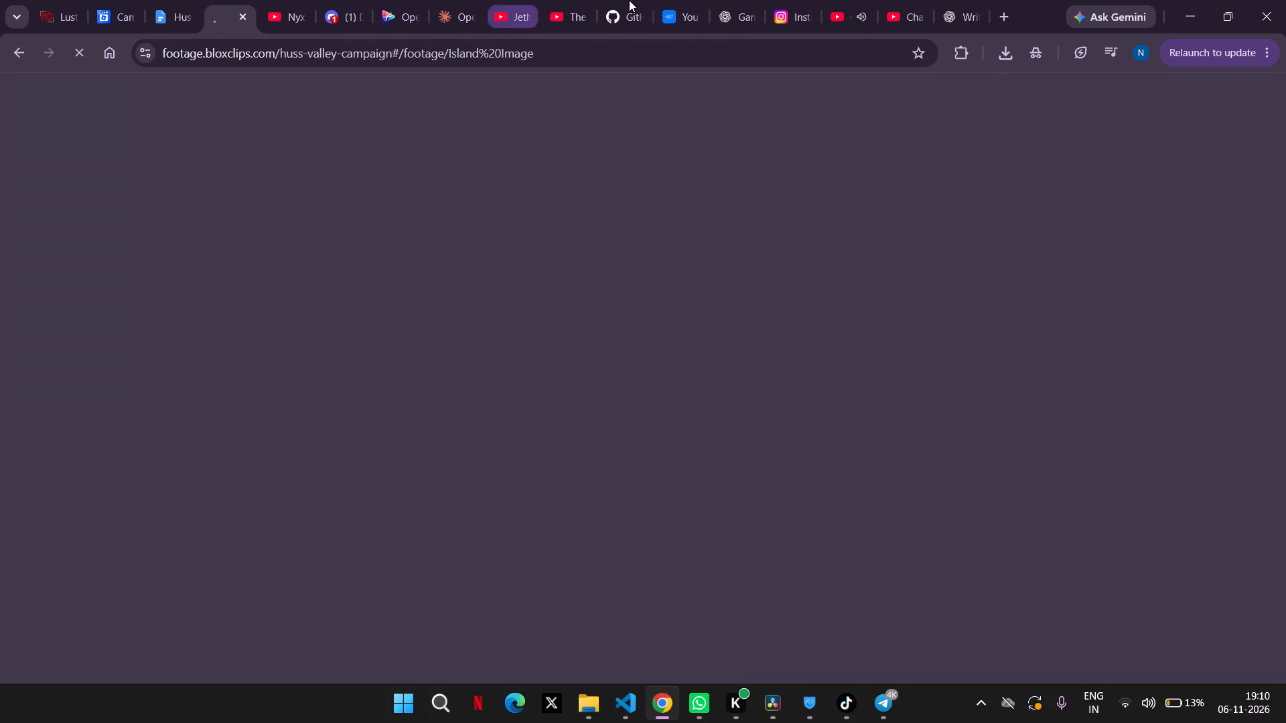
pyautogui.click(900, 19)
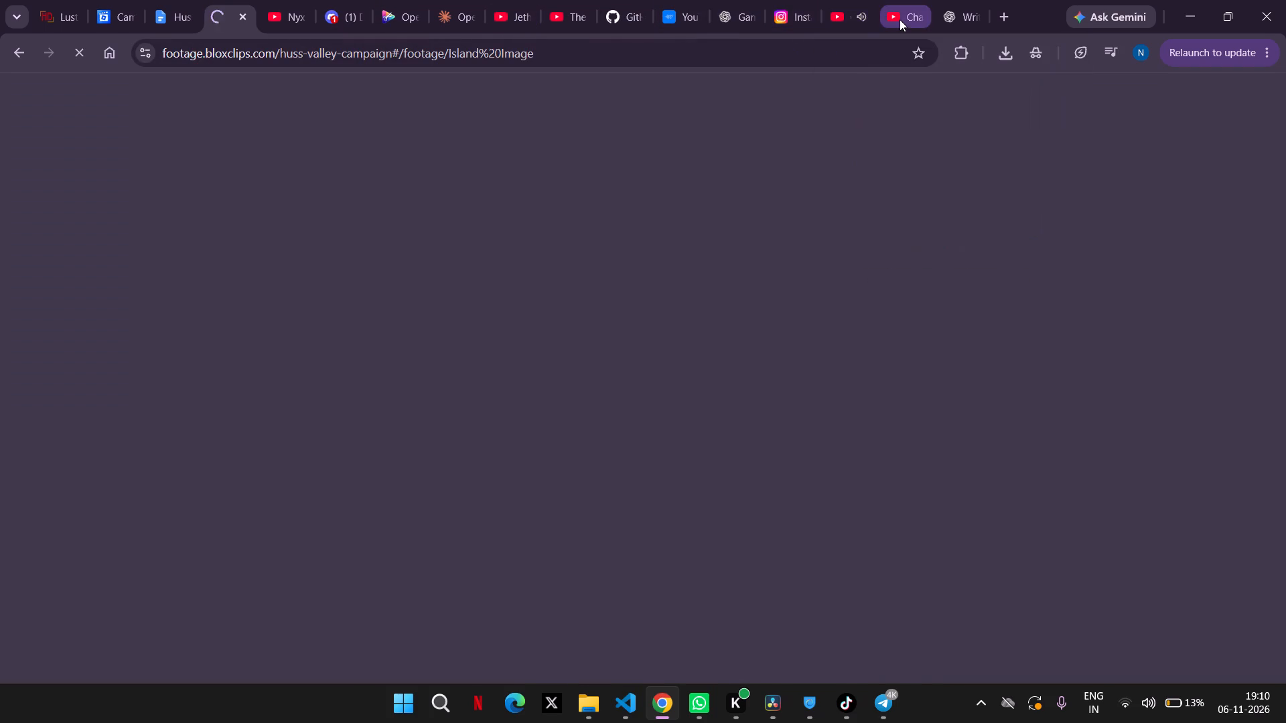
pyautogui.click(1005, 11)
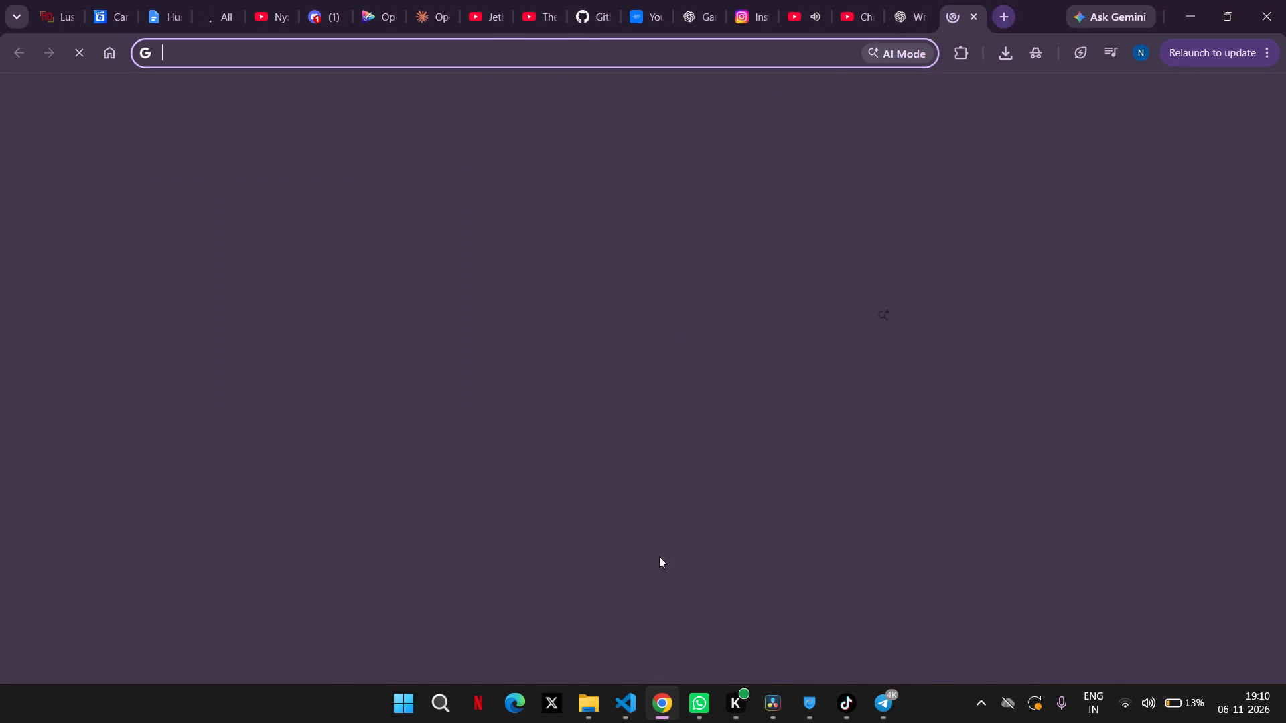
pyautogui.click(411, 467)
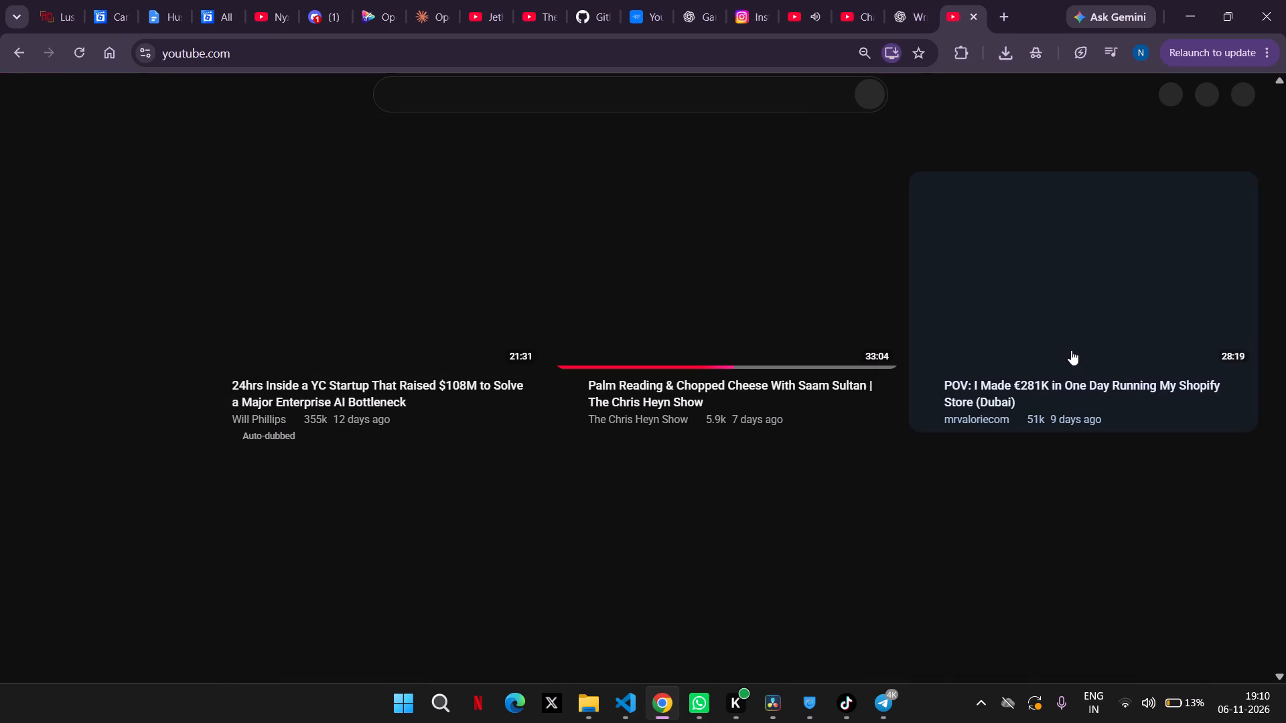
pyautogui.click(1250, 96)
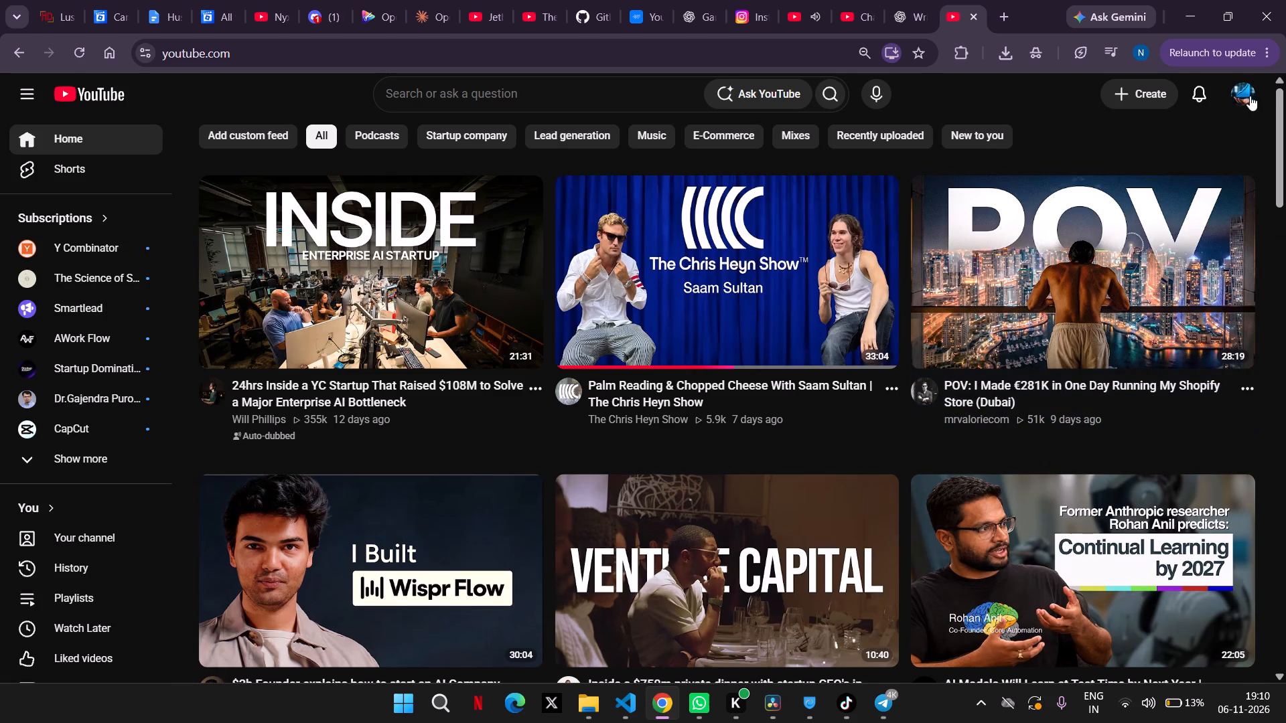
pyautogui.click(1123, 174)
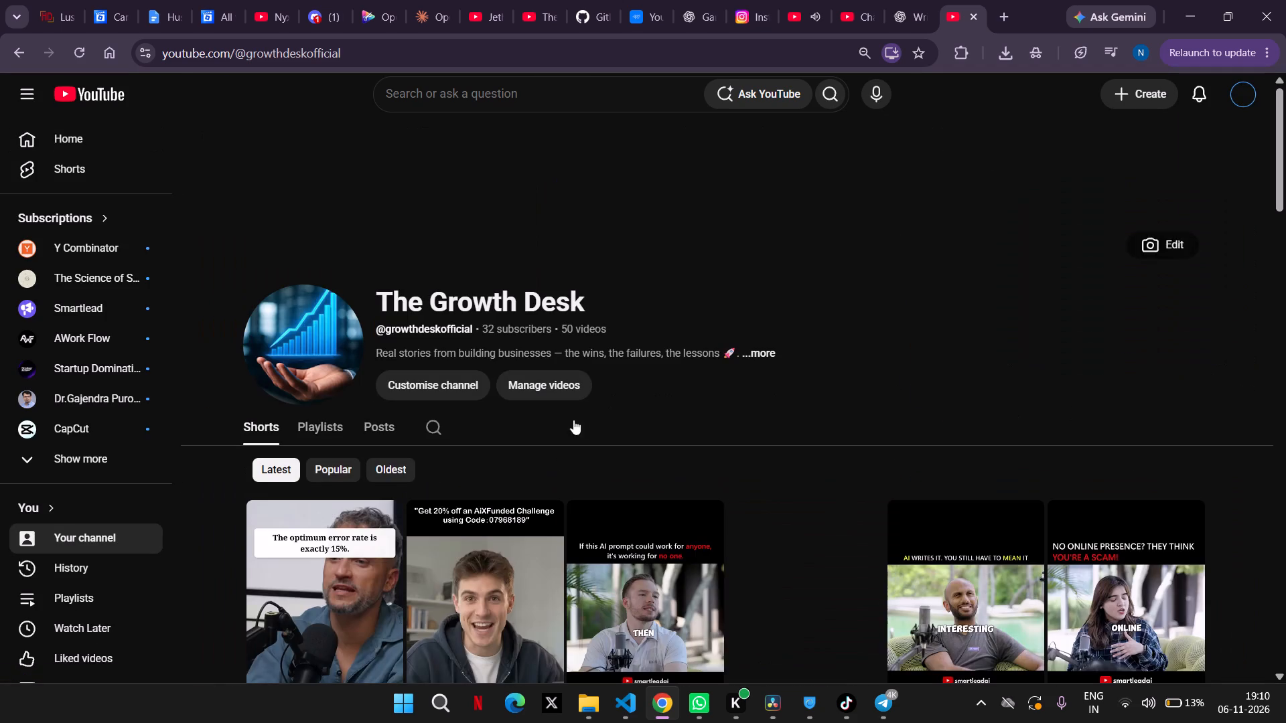
pyautogui.click(307, 561)
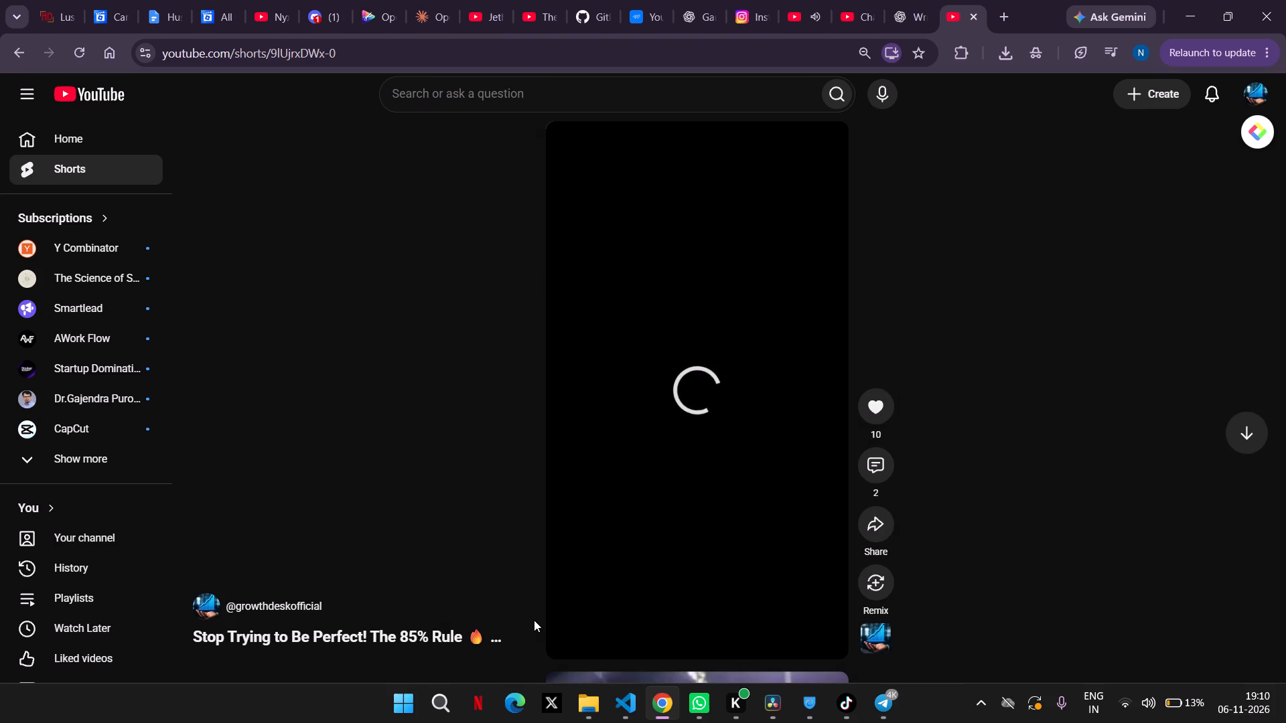
pyautogui.click(489, 635)
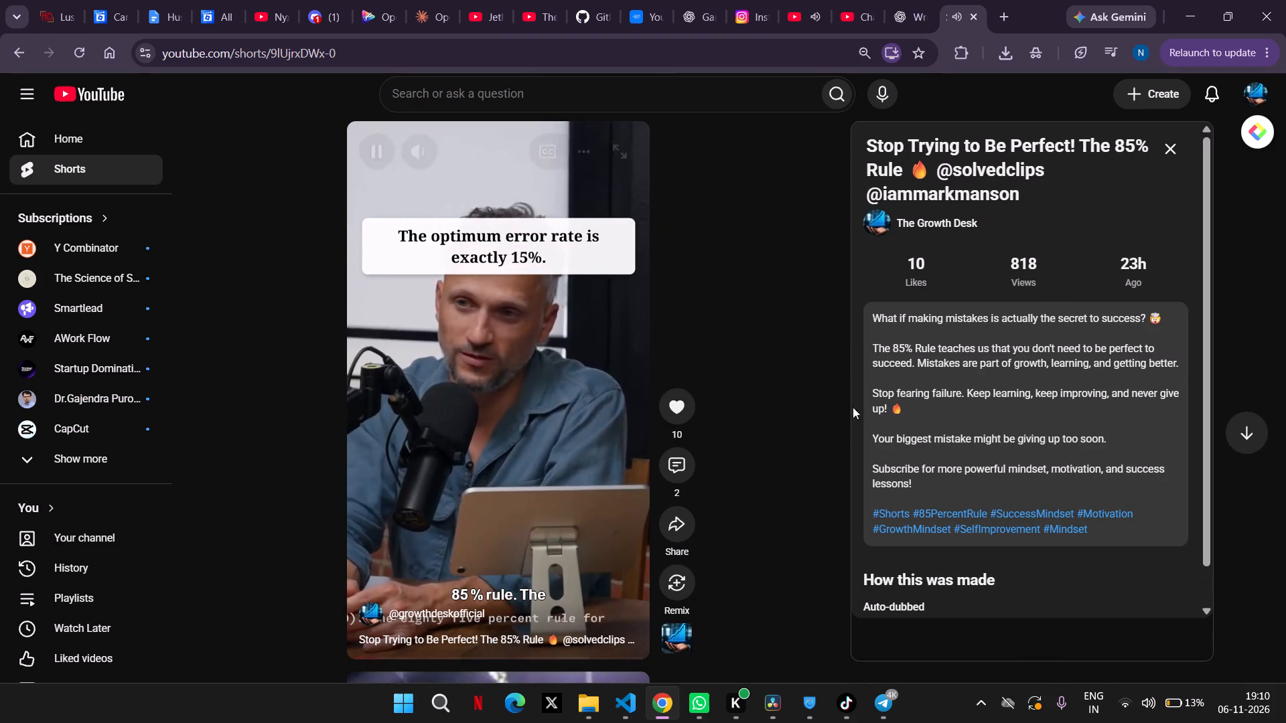
pyautogui.moveTo(936, 166); pyautogui.dragTo(1025, 194)
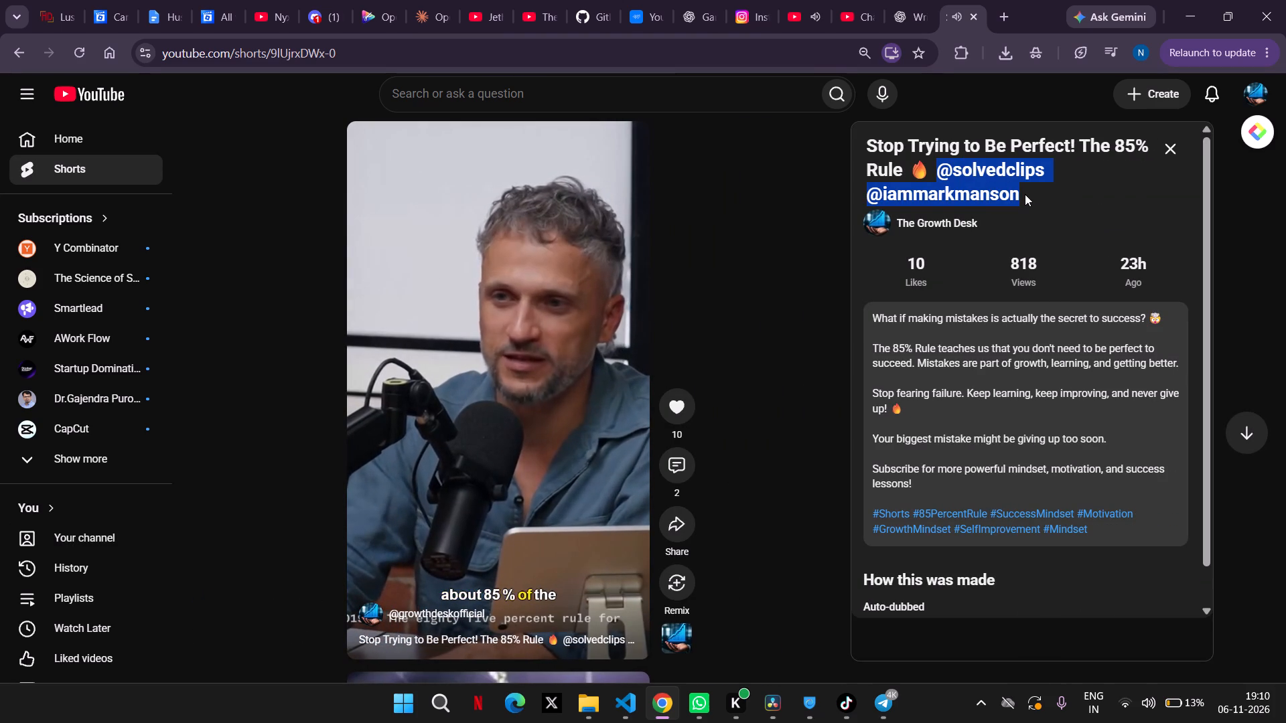
pyautogui.hotkey('ctrl', 'c')
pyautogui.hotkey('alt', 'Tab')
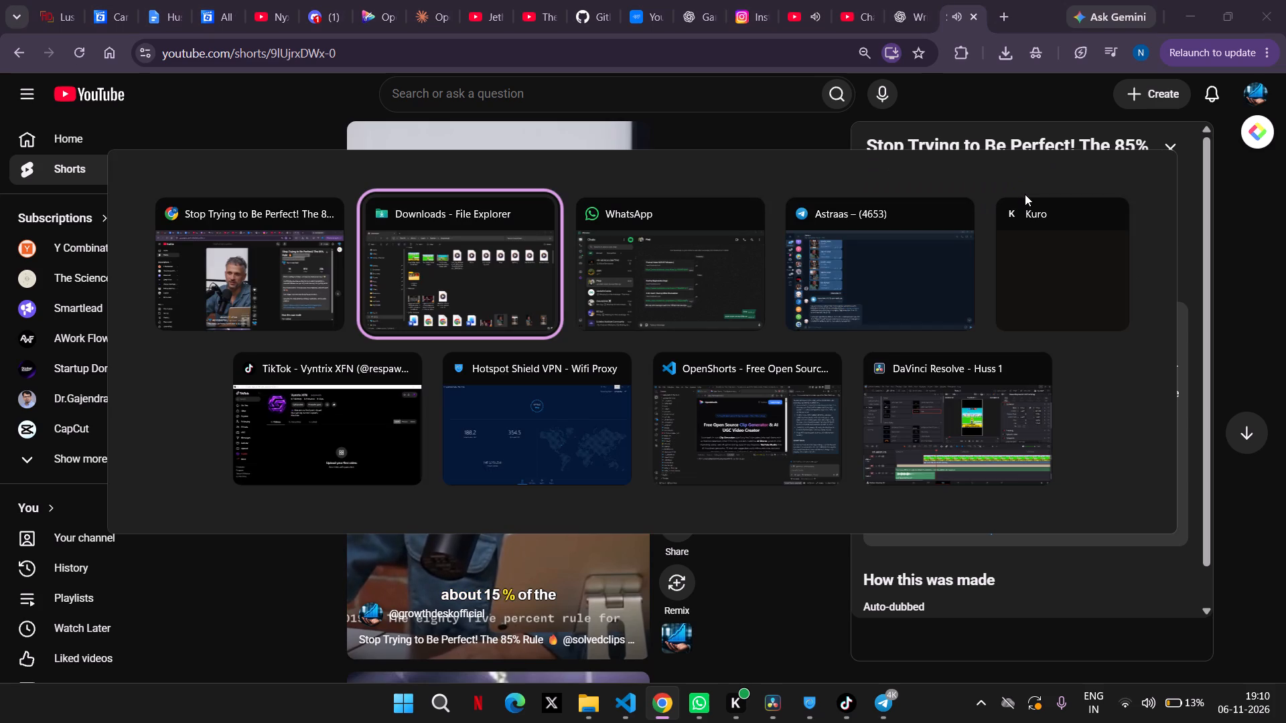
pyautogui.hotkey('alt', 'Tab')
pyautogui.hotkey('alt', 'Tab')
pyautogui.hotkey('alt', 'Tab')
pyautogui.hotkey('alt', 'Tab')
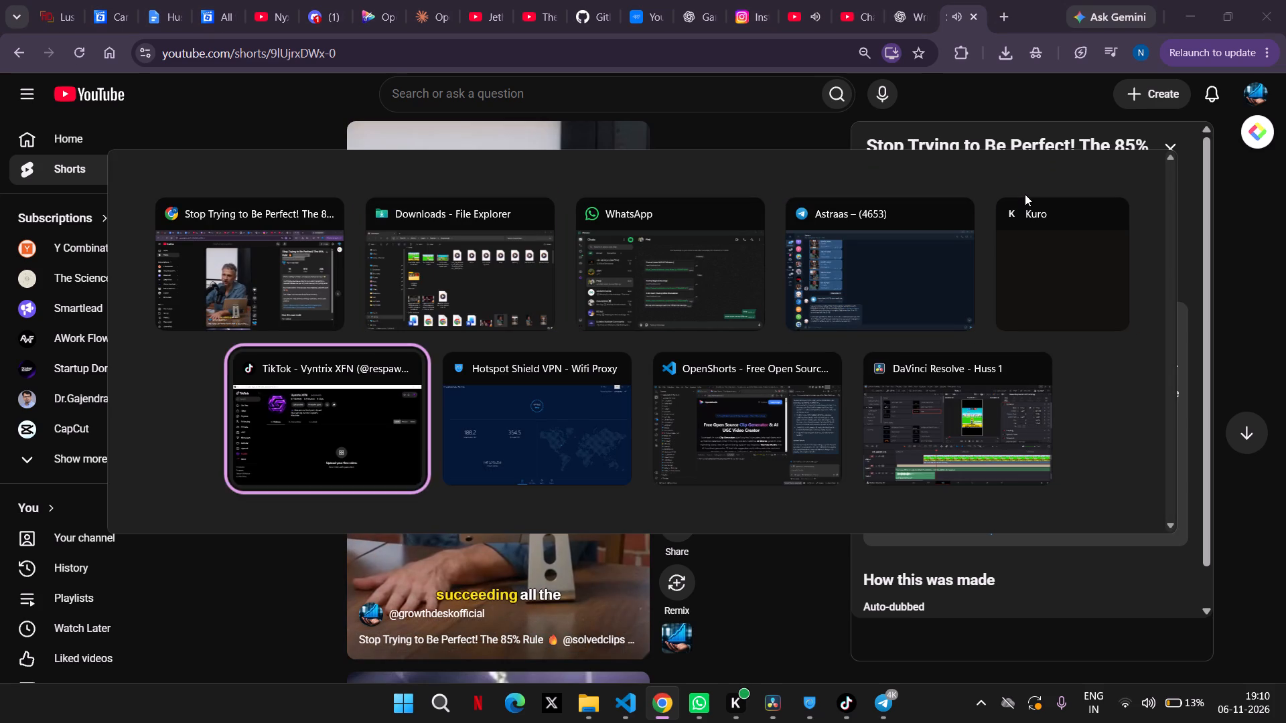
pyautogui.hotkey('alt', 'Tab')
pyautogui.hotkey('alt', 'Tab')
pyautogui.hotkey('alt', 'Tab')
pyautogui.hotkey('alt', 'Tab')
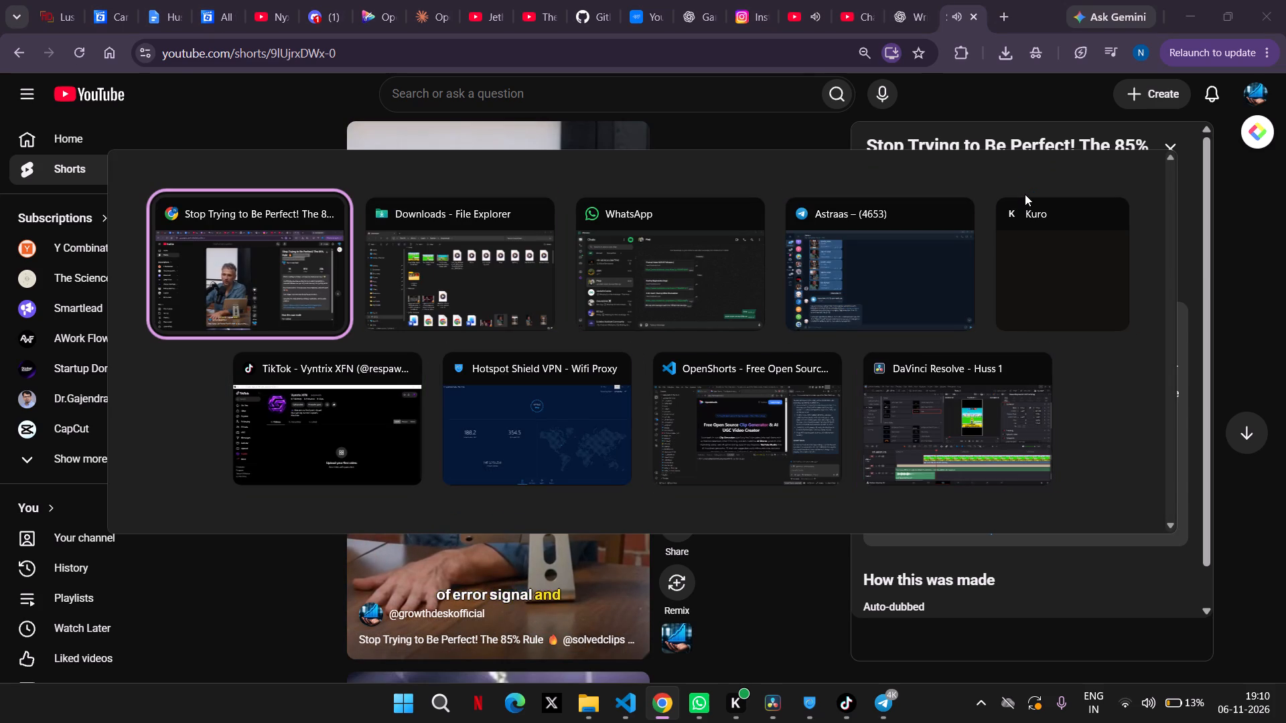
pyautogui.click(857, 12)
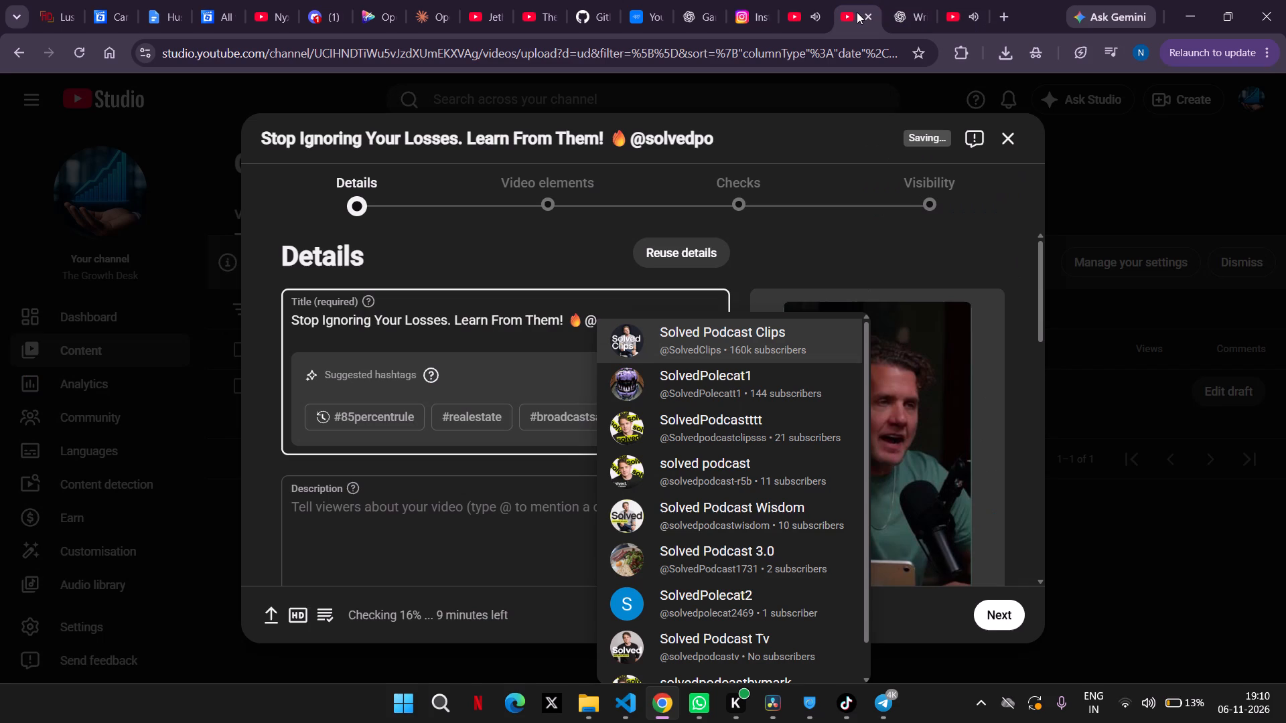
pyautogui.click(617, 305)
pyautogui.moveTo(657, 314); pyautogui.dragTo(633, 315)
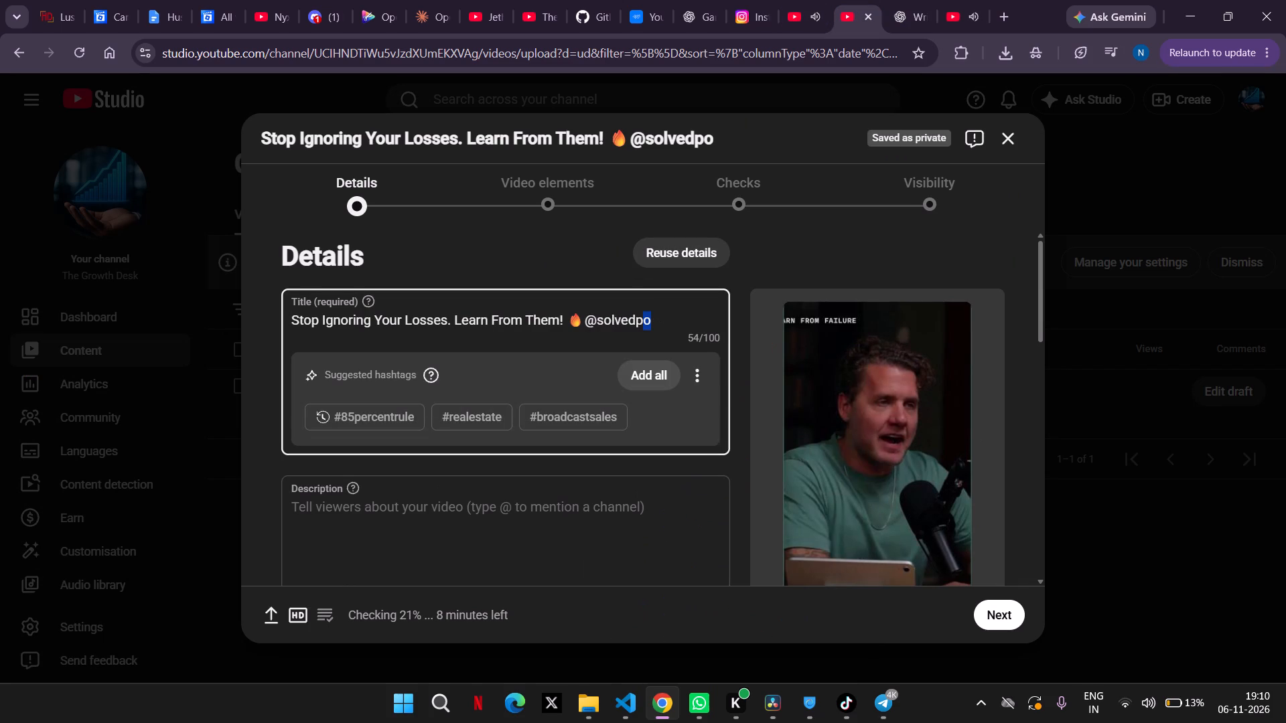
pyautogui.moveTo(633, 315); pyautogui.dragTo(586, 318)
pyautogui.hotkey('ctrl', 'v')
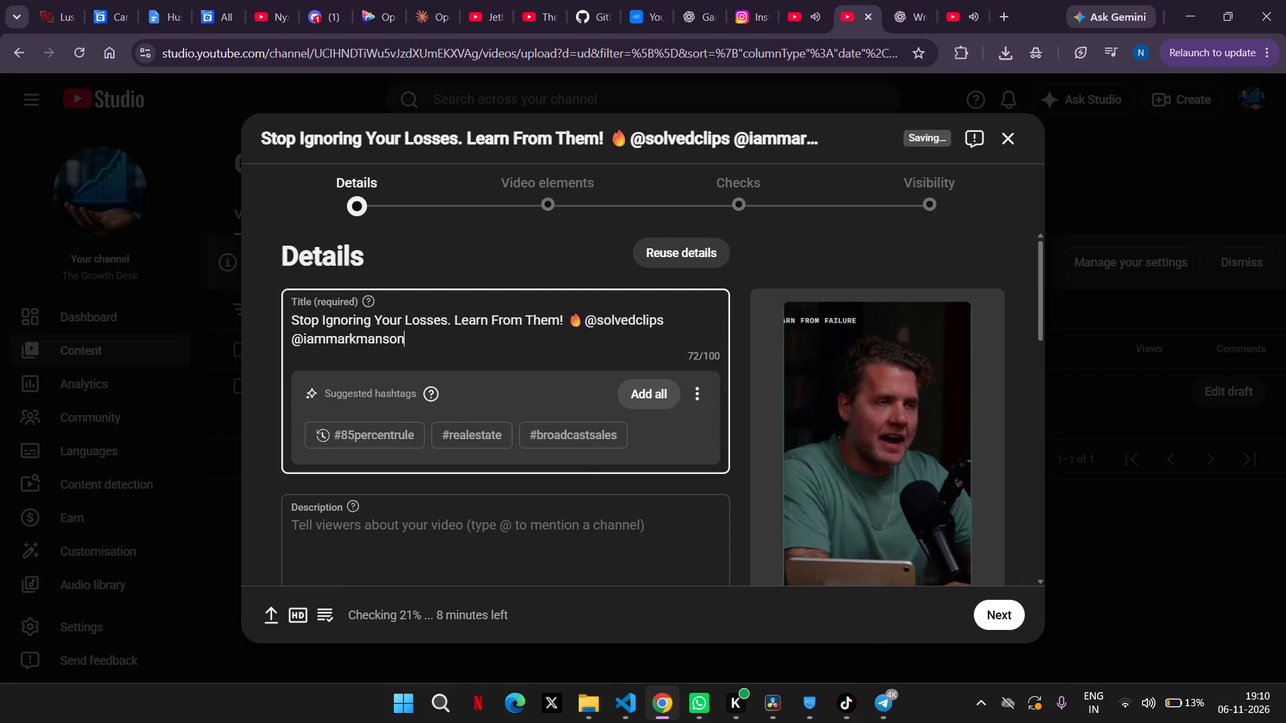
pyautogui.click(455, 366)
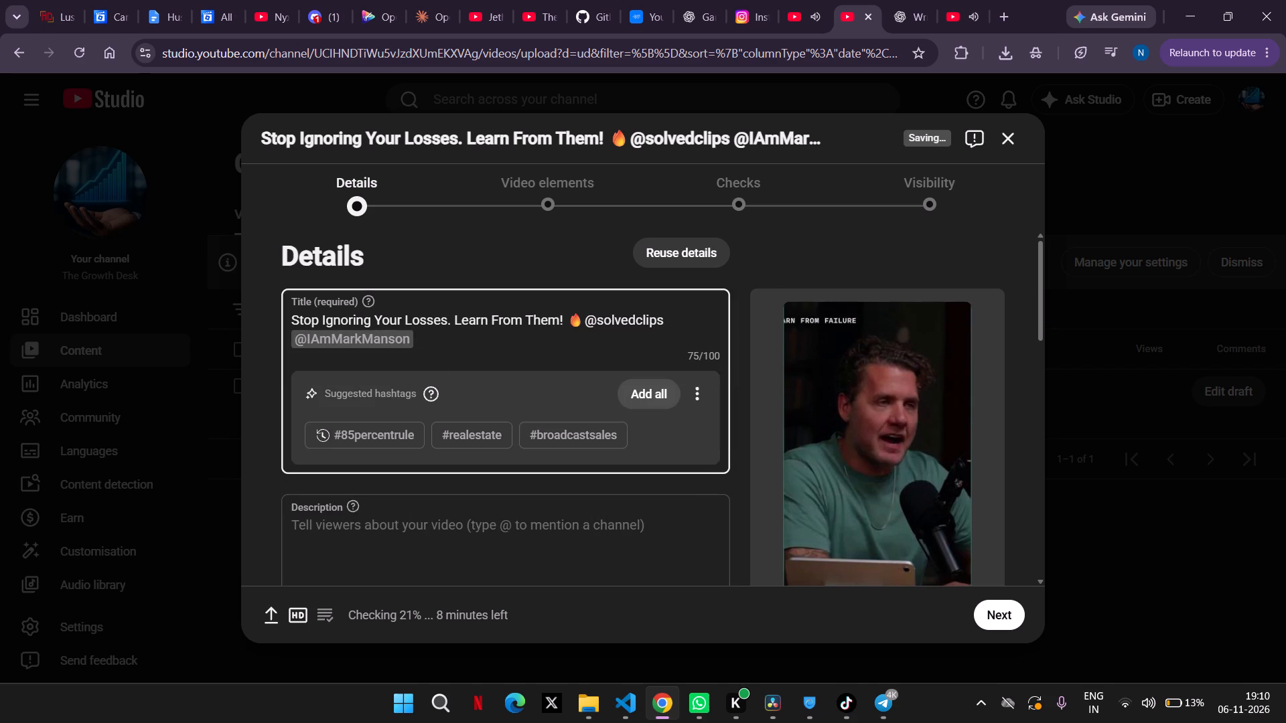
pyautogui.click(423, 338)
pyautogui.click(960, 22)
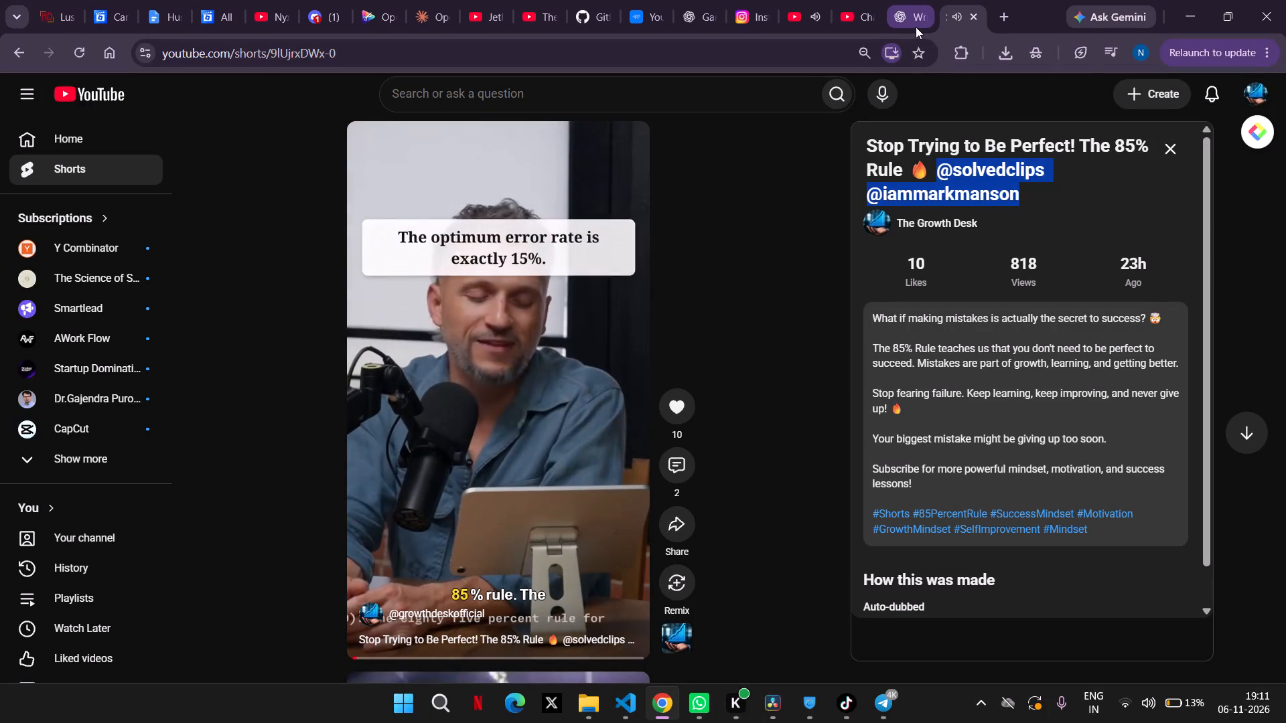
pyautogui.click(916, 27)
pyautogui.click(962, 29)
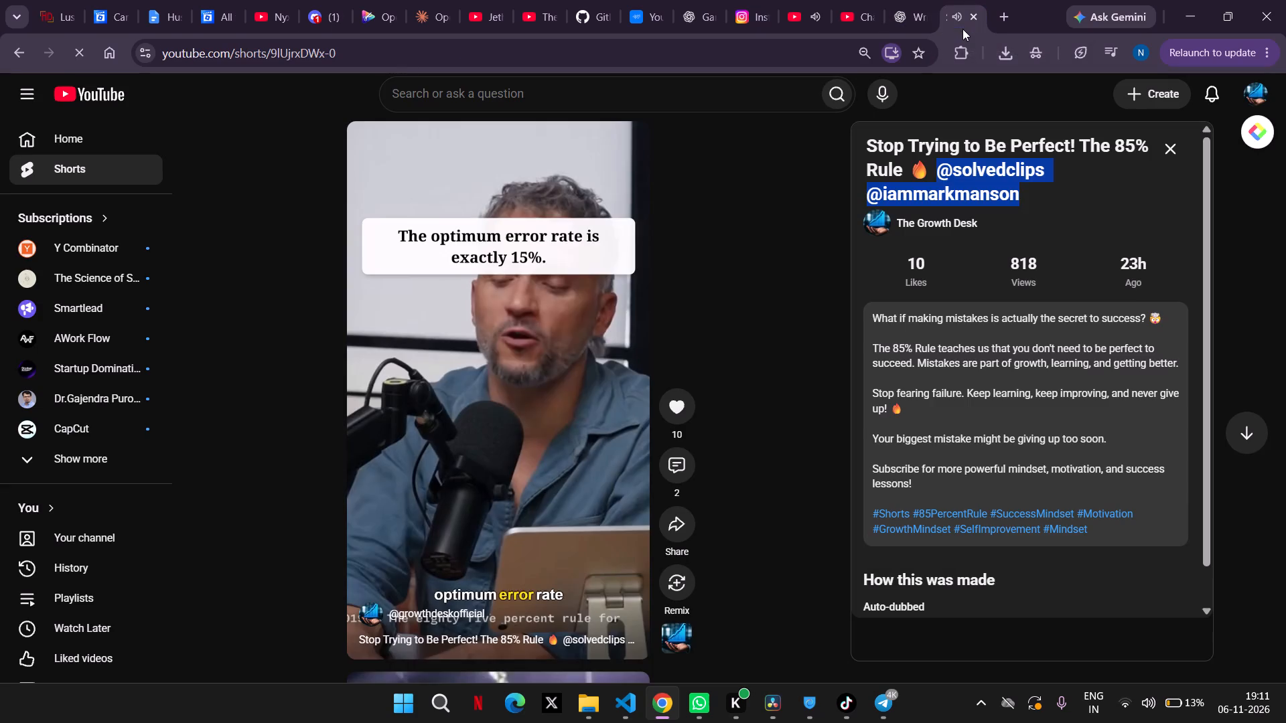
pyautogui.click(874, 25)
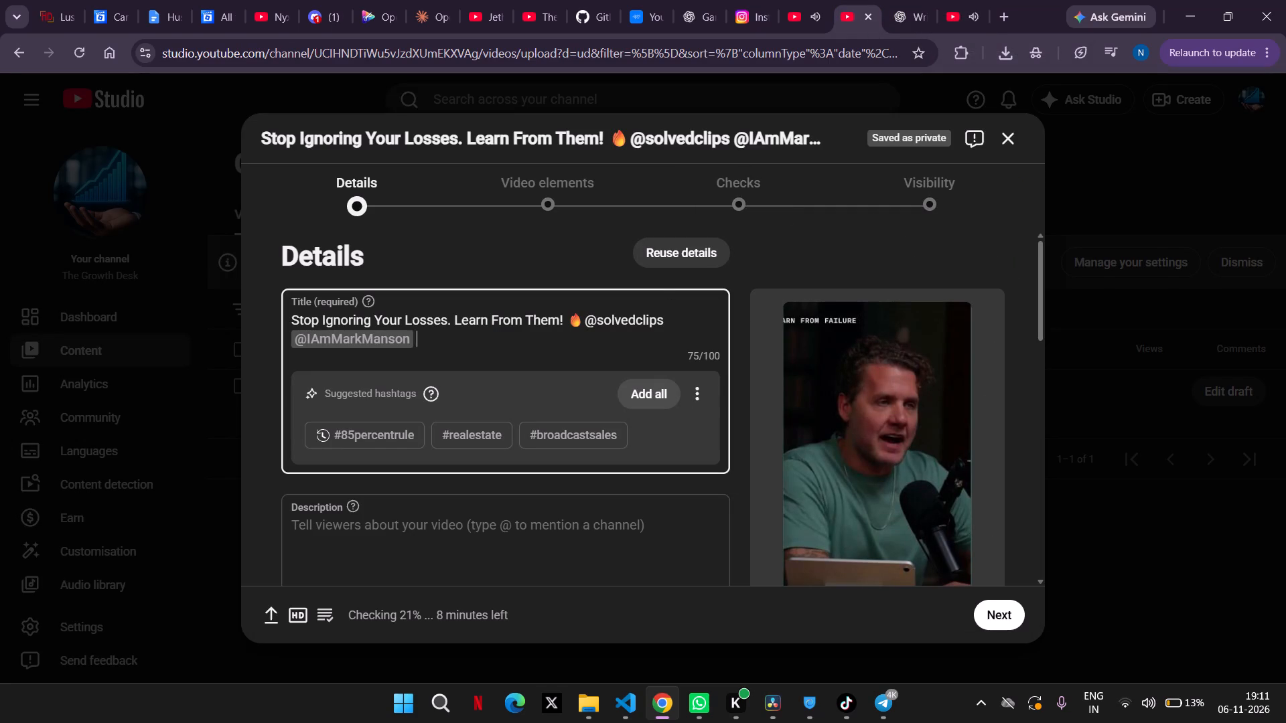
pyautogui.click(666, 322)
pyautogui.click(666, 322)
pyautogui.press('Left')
# Fill the Short's empty description with ChatGPT's three description paragraphs, from "Every failure comes with a lesson" to "Come back stronger.".
pyautogui.scroll(-1, 568, 350)
pyautogui.click(457, 414)
pyautogui.click(445, 364)
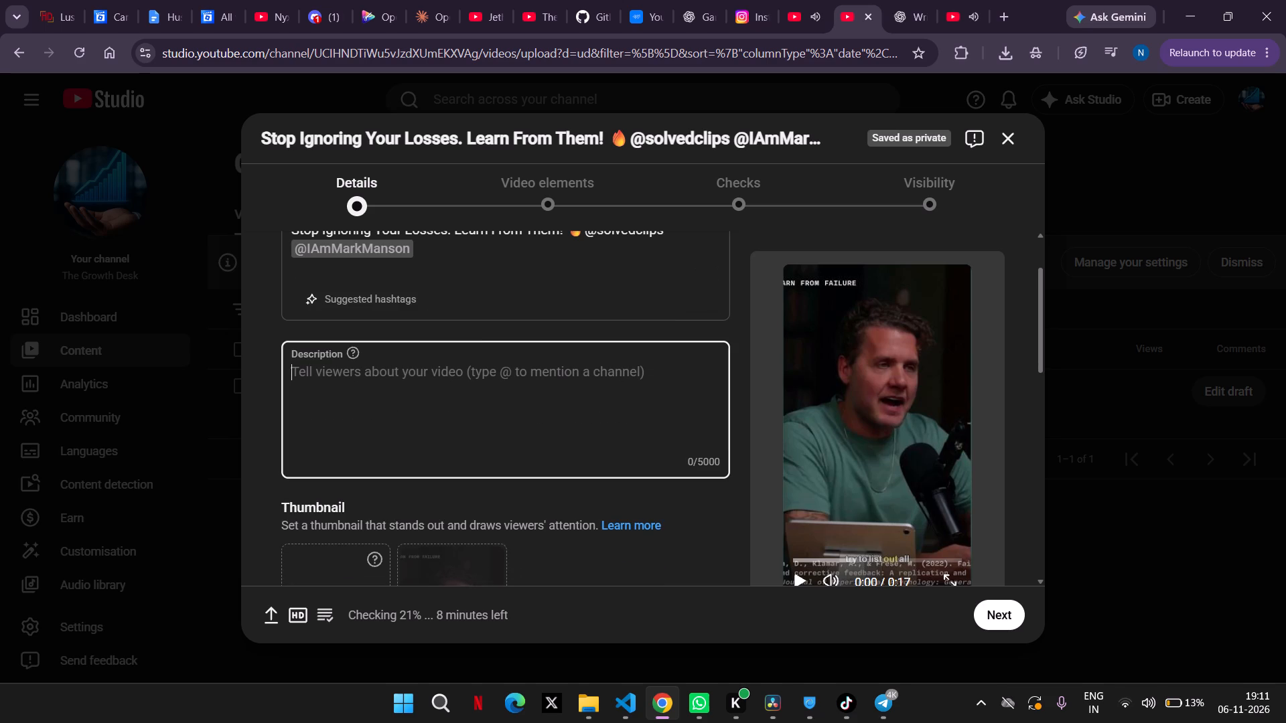
pyautogui.click(905, 14)
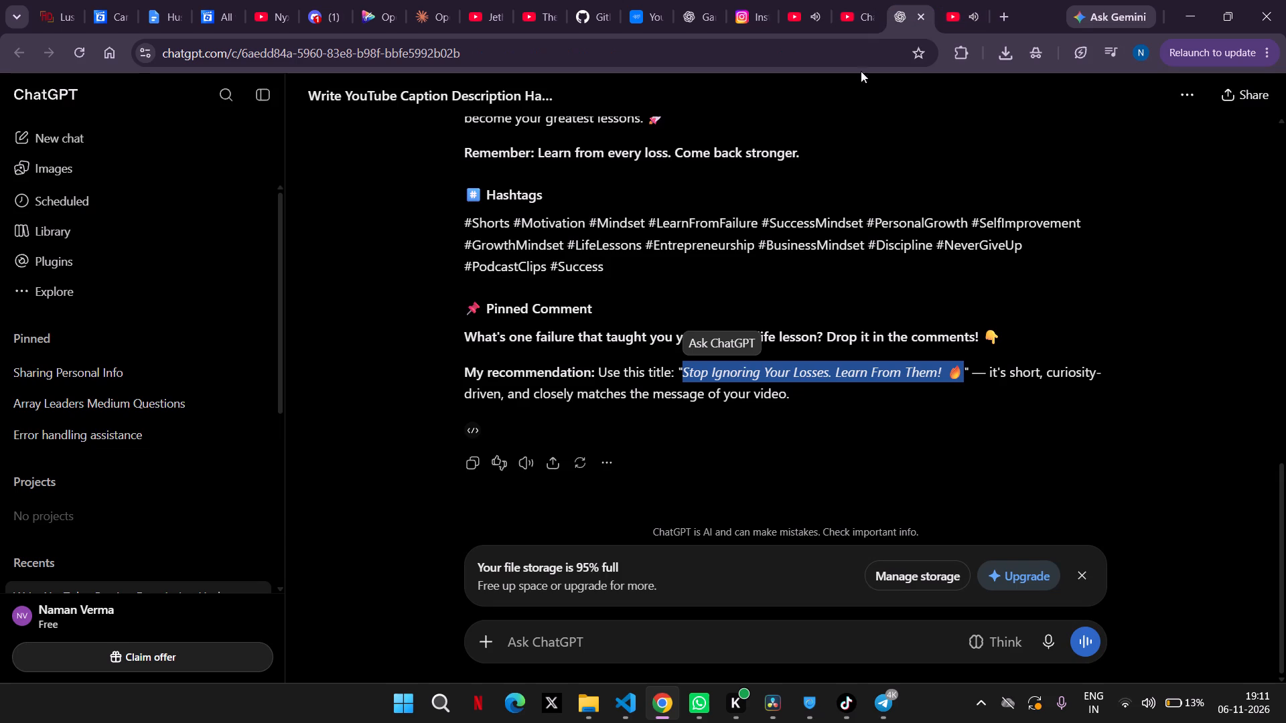
pyautogui.scroll(3, 612, 261)
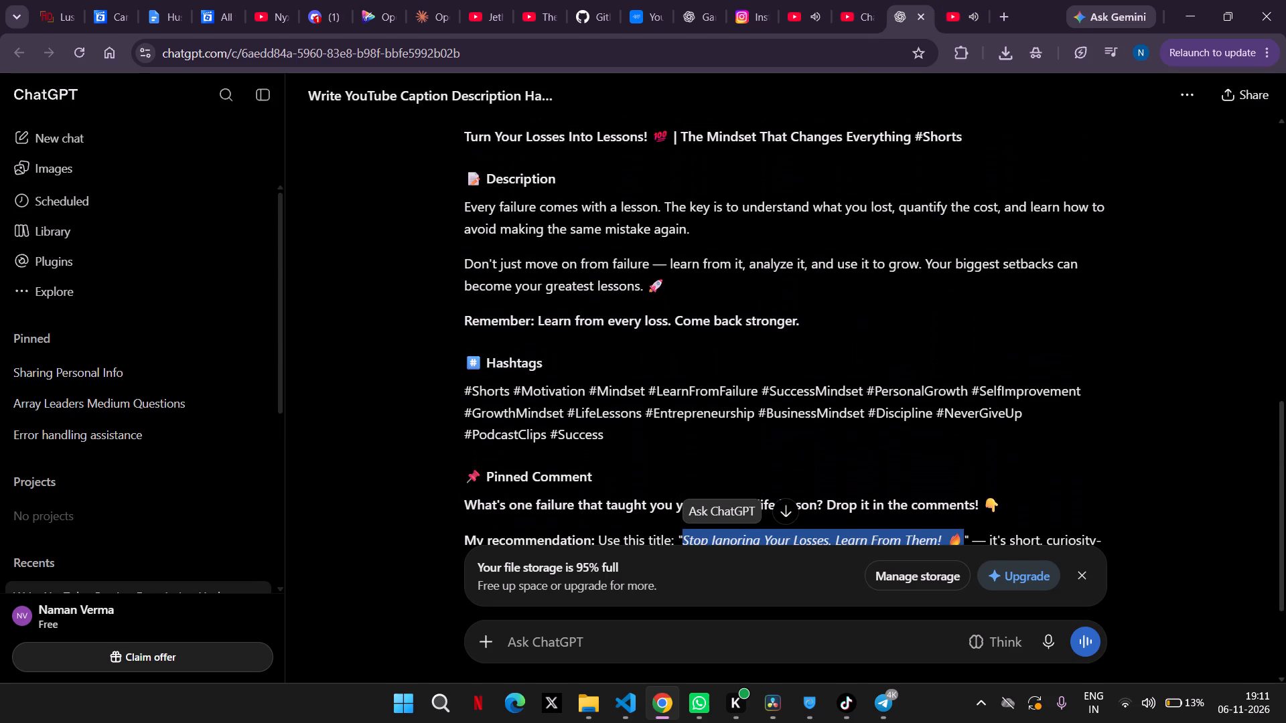
pyautogui.moveTo(804, 323); pyautogui.dragTo(456, 214)
pyautogui.hotkey('ctrl', 'c')
pyautogui.hotkey('alt', 'Tab')
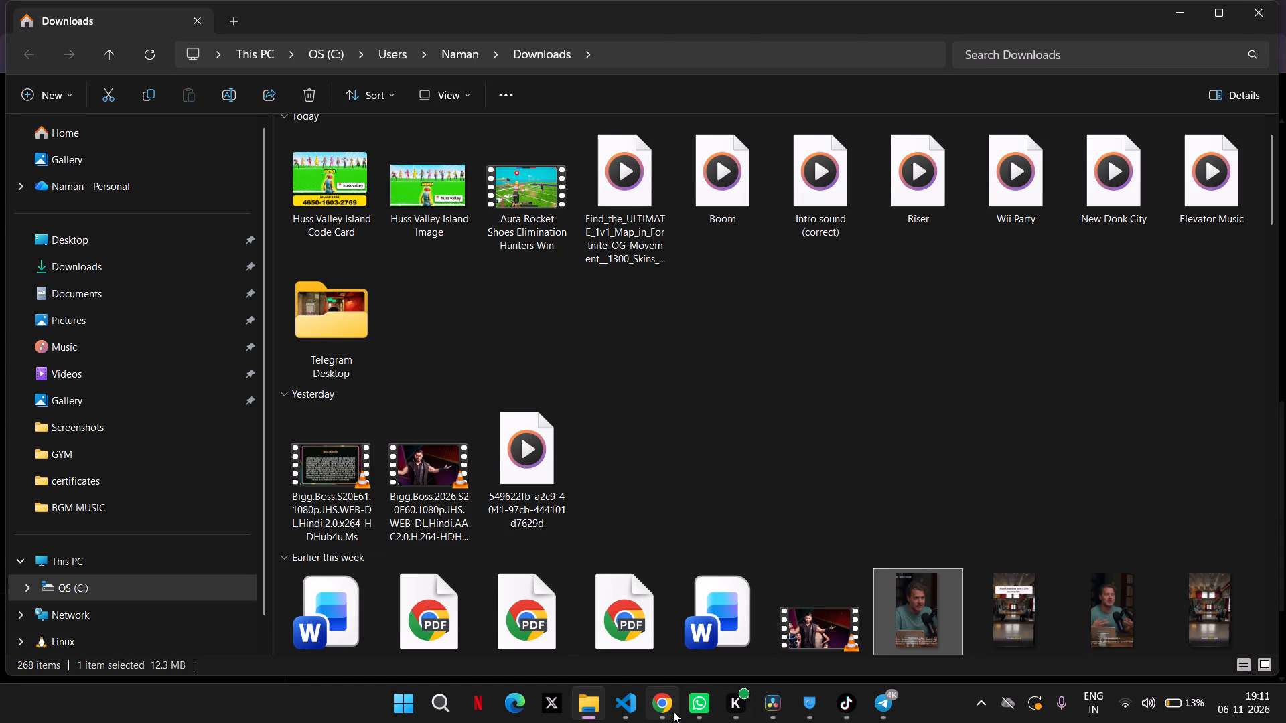
pyautogui.click(673, 711)
pyautogui.click(949, 5)
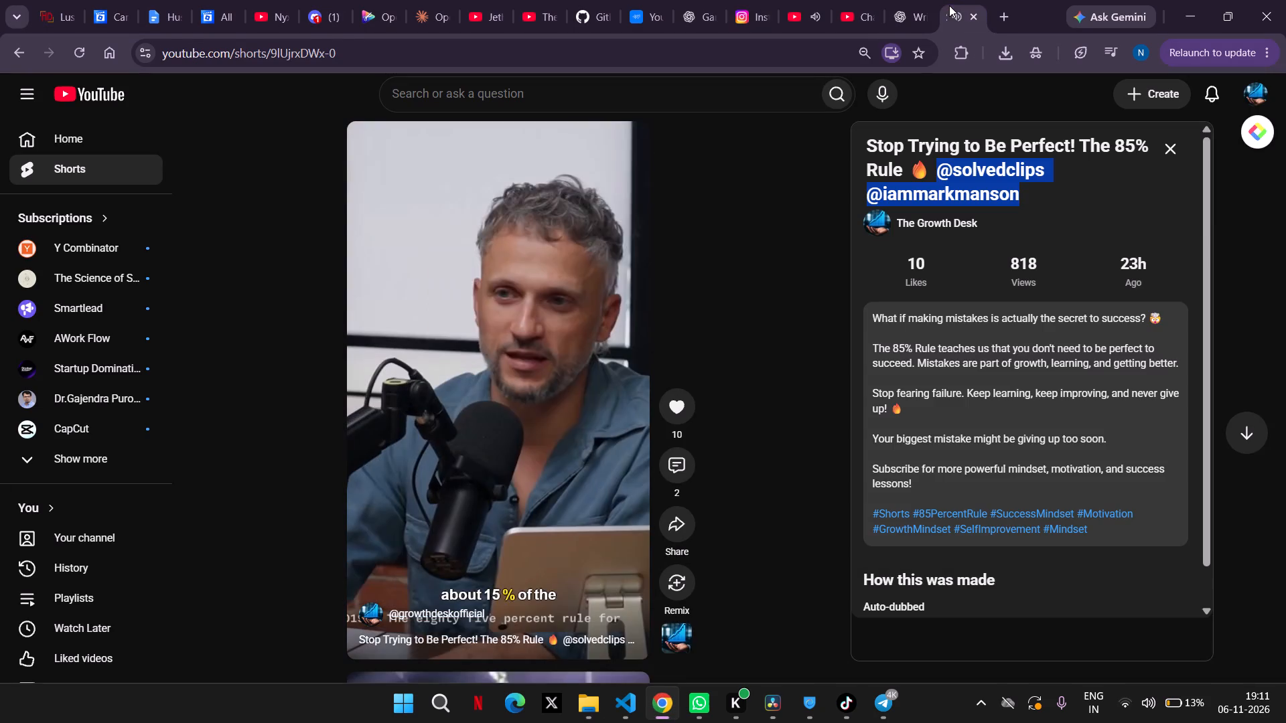
pyautogui.click(852, 3)
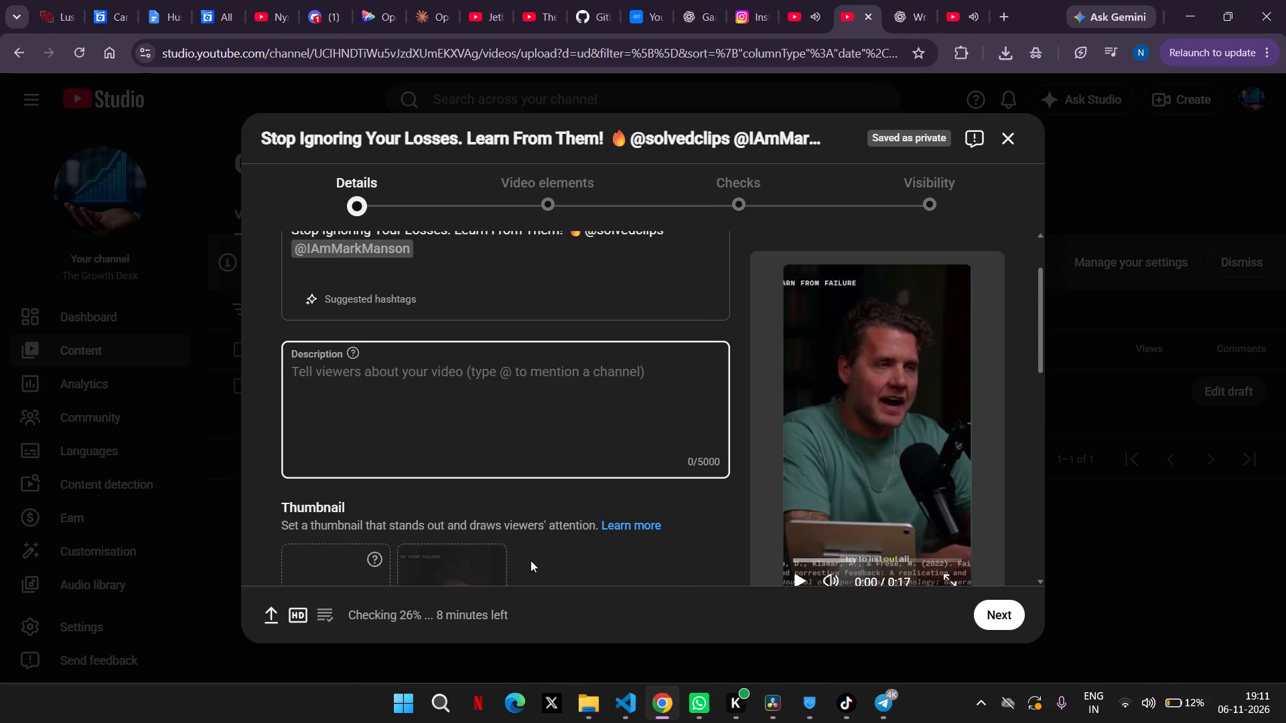
pyautogui.hotkey('ctrl', 'v')
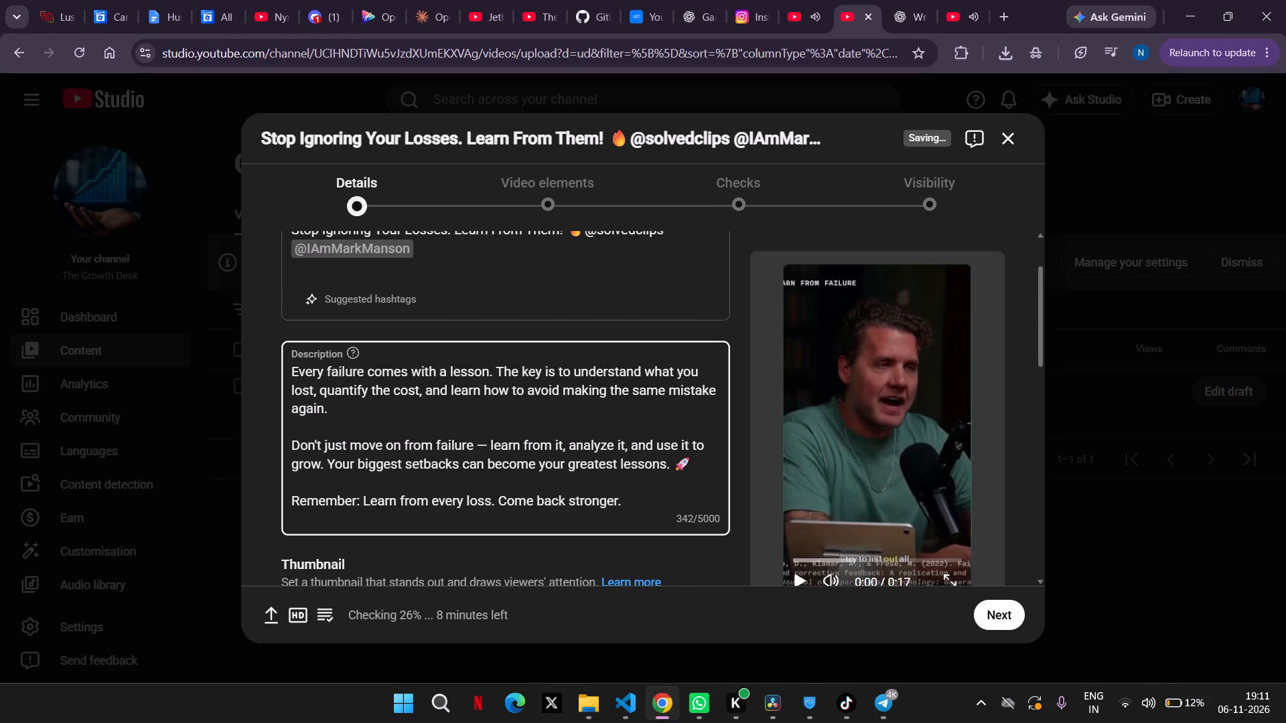
pyautogui.scroll(-1, 413, 441)
pyautogui.hotkey('shift', 'Return')
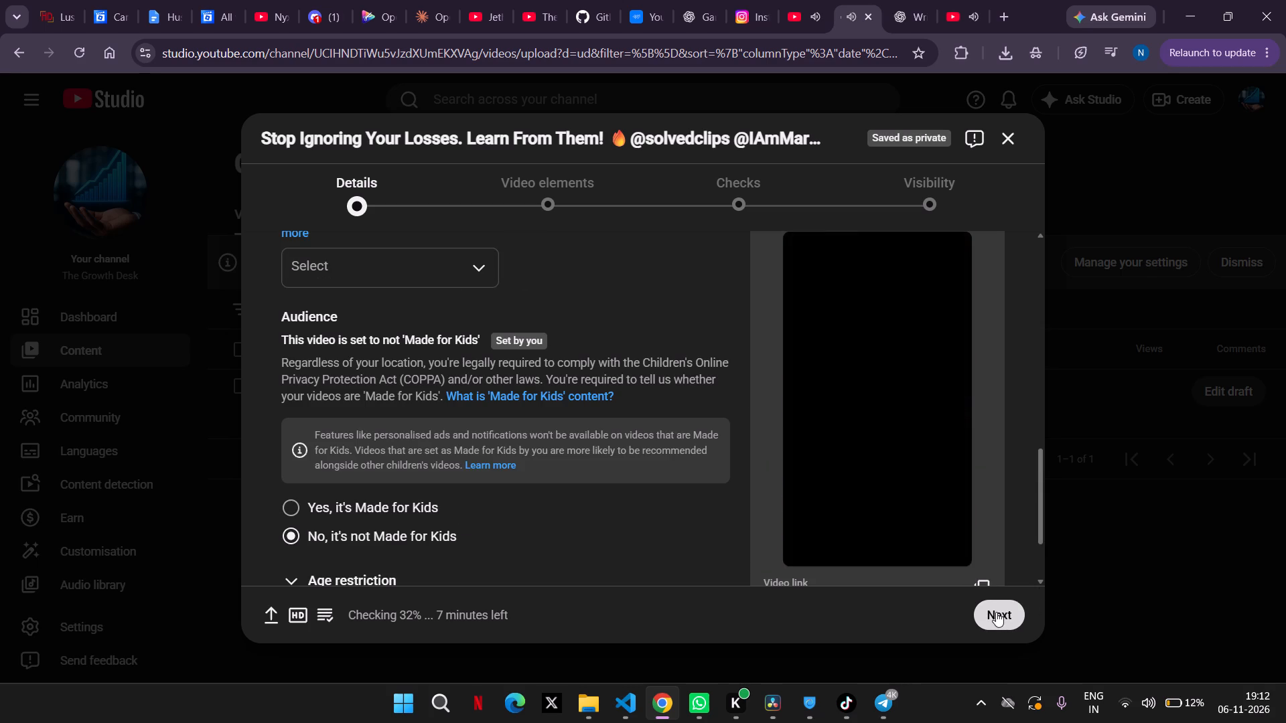
pyautogui.scroll(-1, 987, 475)
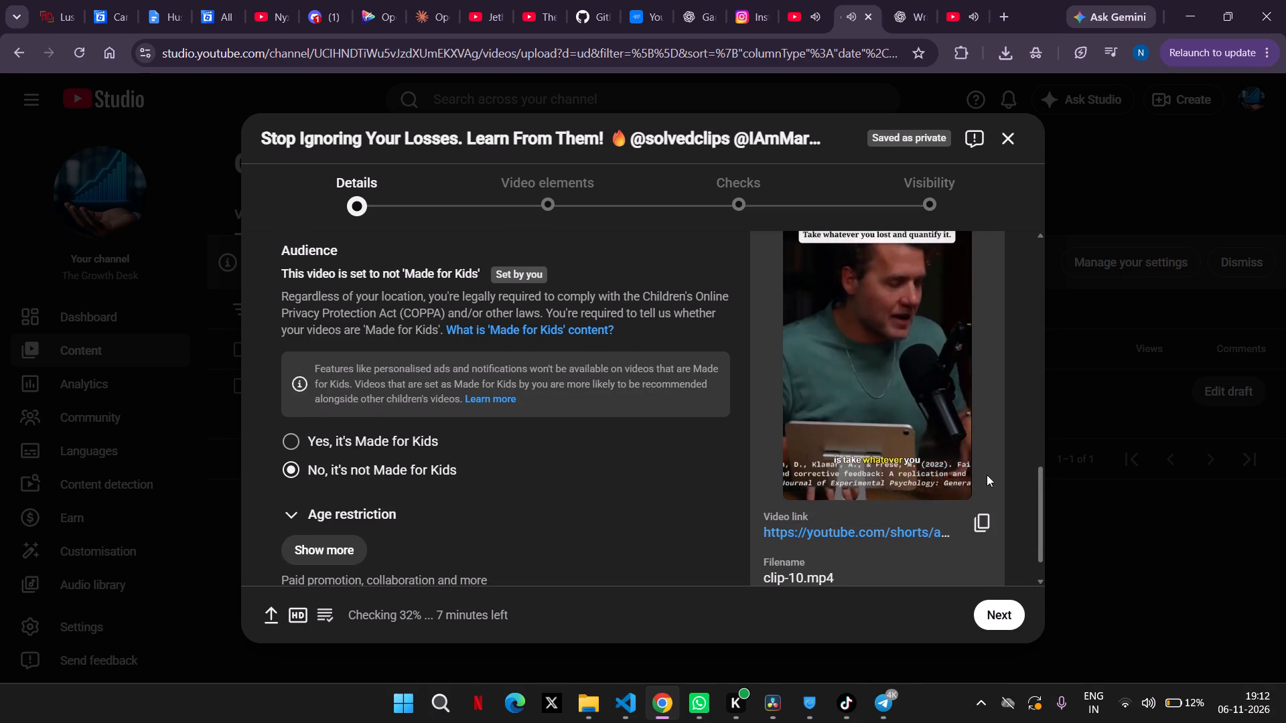
pyautogui.scroll(-1, 987, 475)
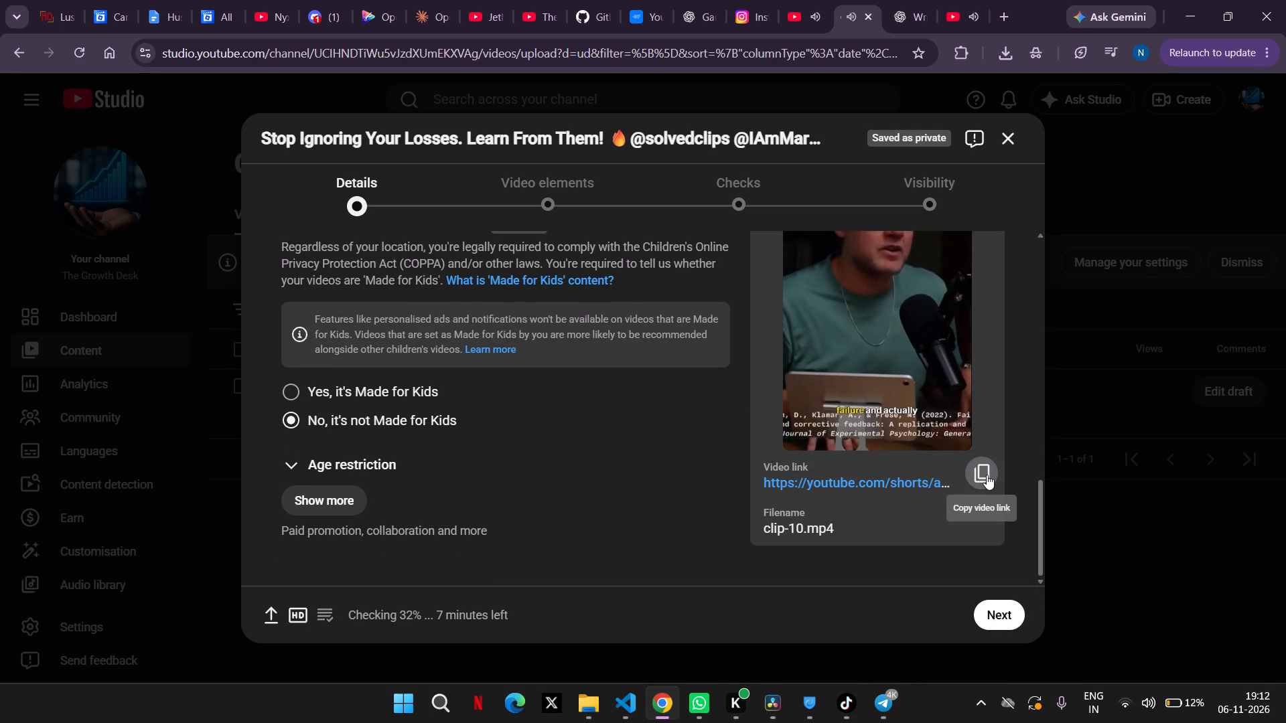
pyautogui.click(987, 475)
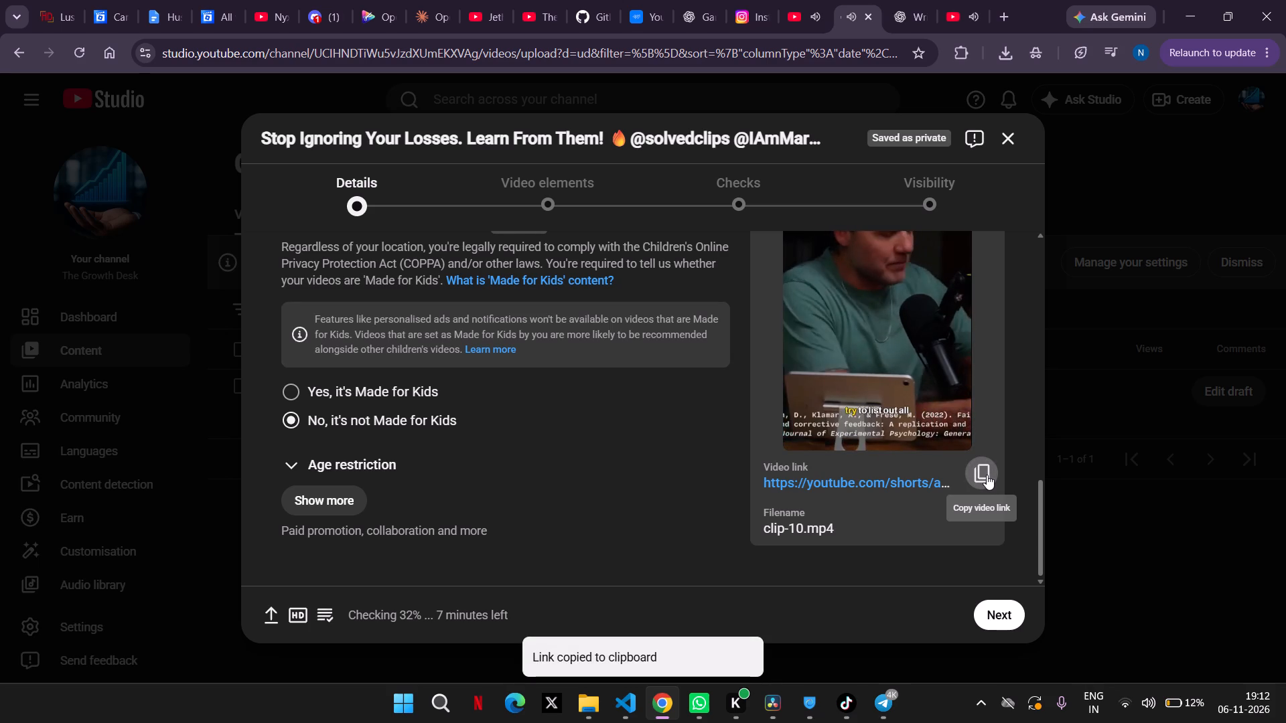
# Advance the upload through Video elements to the Checks stage without adding a related video.
pyautogui.click(998, 615)
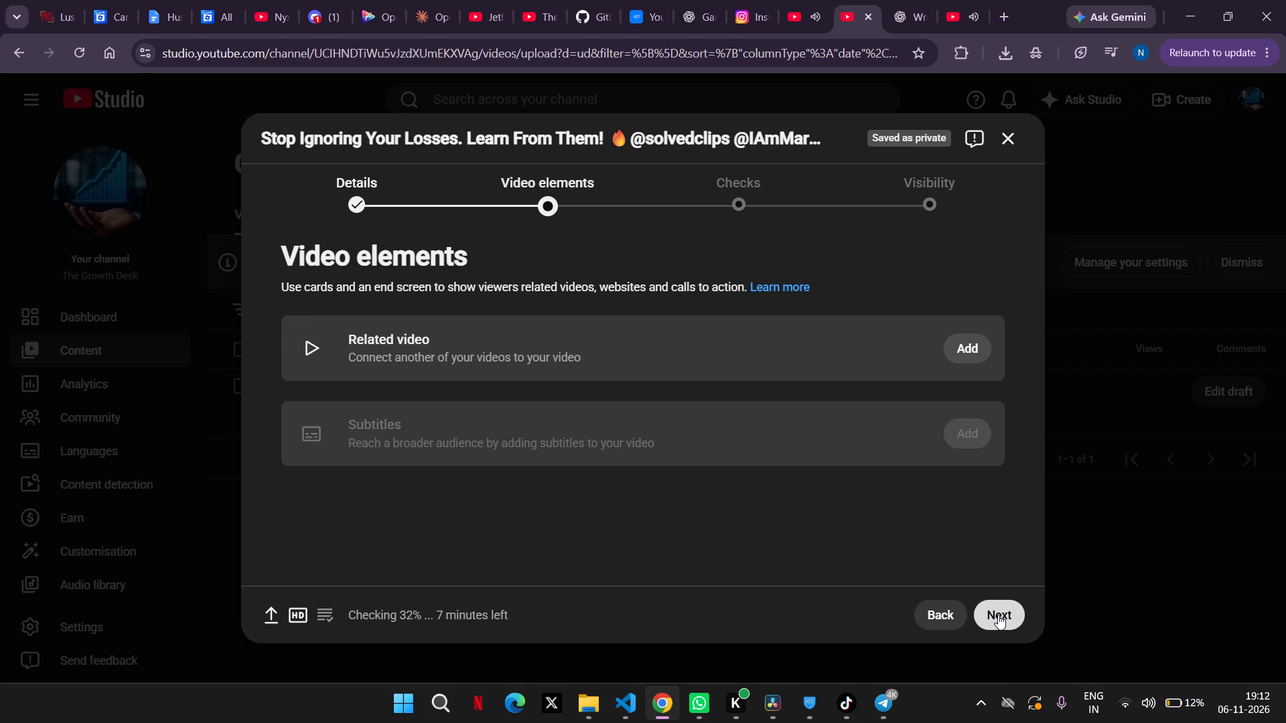
pyautogui.click(998, 615)
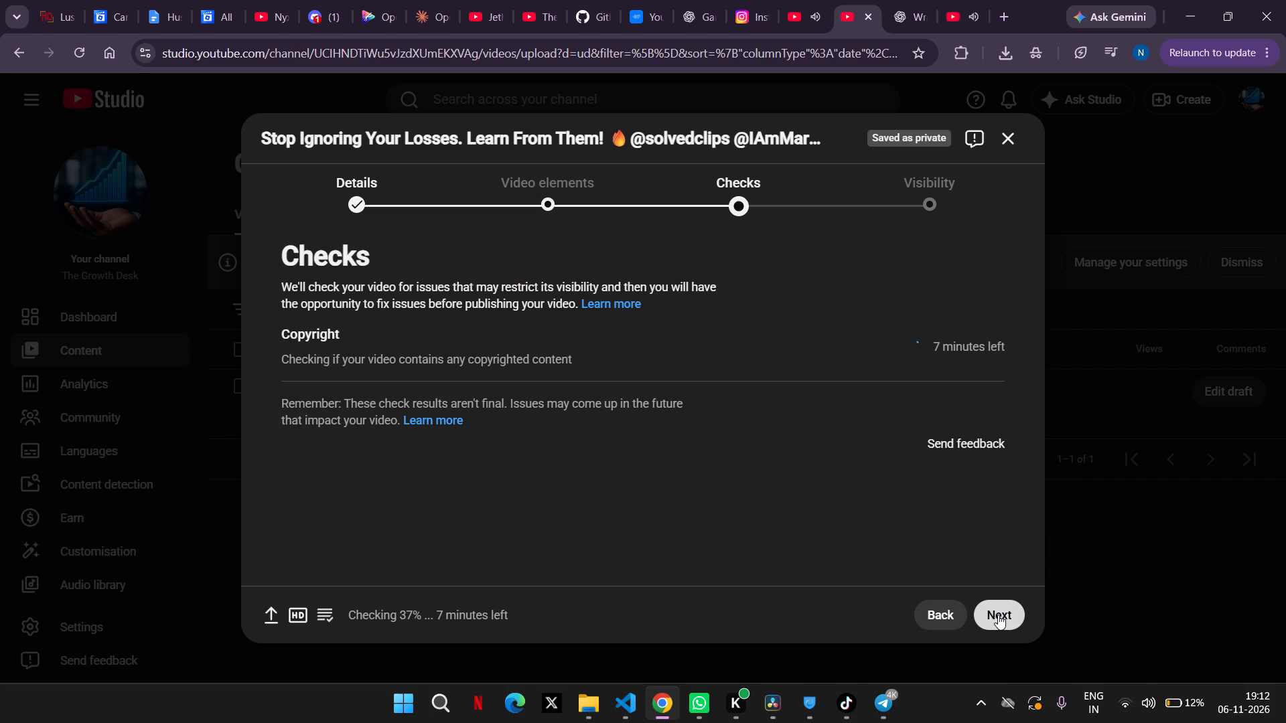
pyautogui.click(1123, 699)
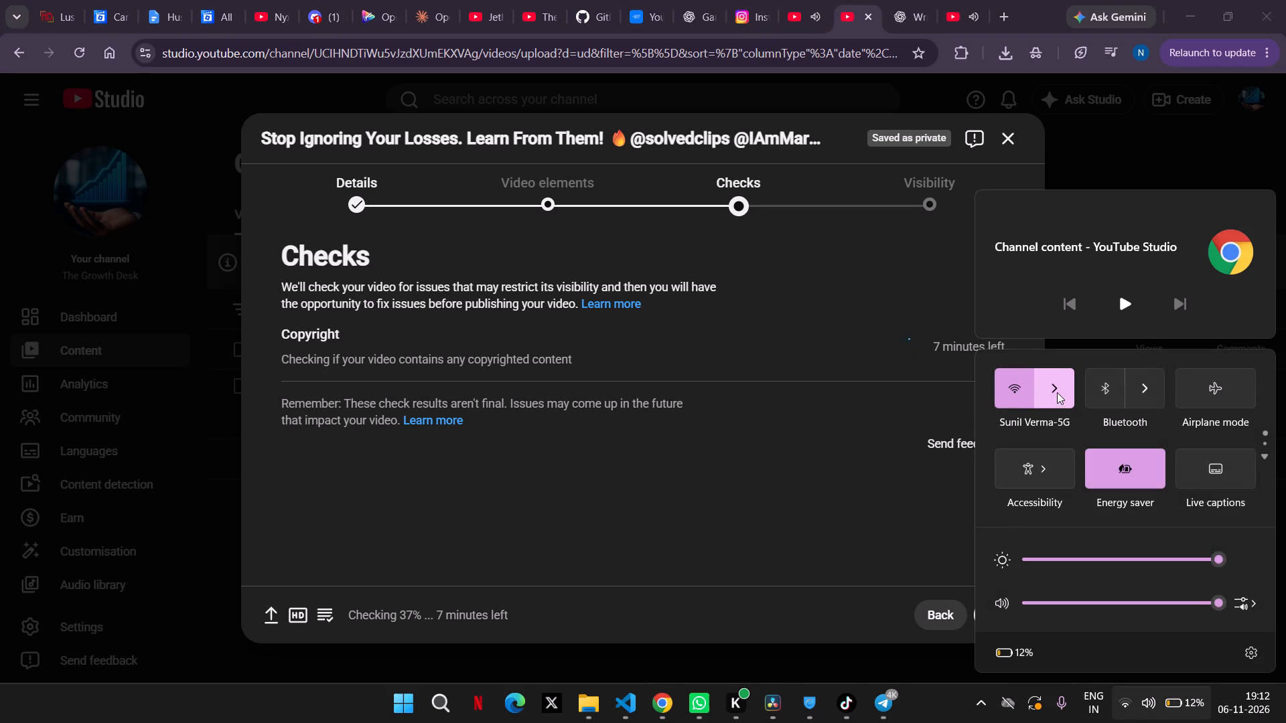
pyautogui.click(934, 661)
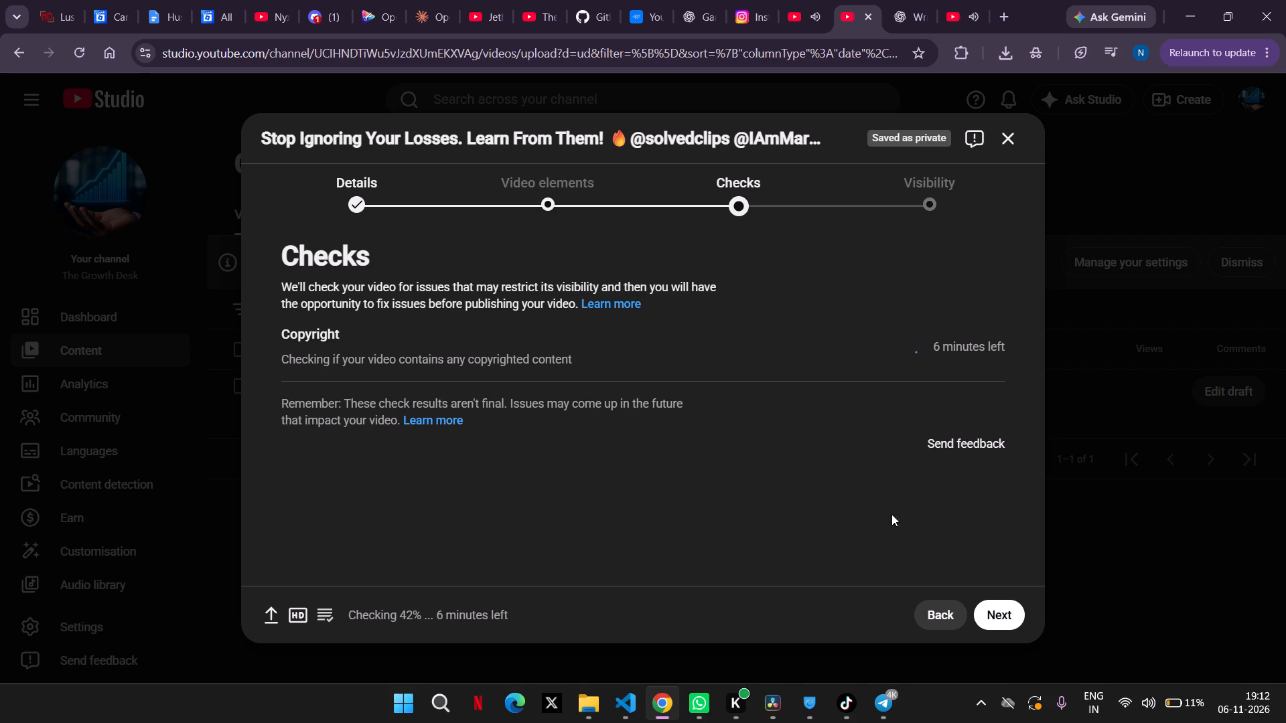
# Return to the upload's Details stage, review the title, description and audience settings, and play the video preview.
pyautogui.click(933, 605)
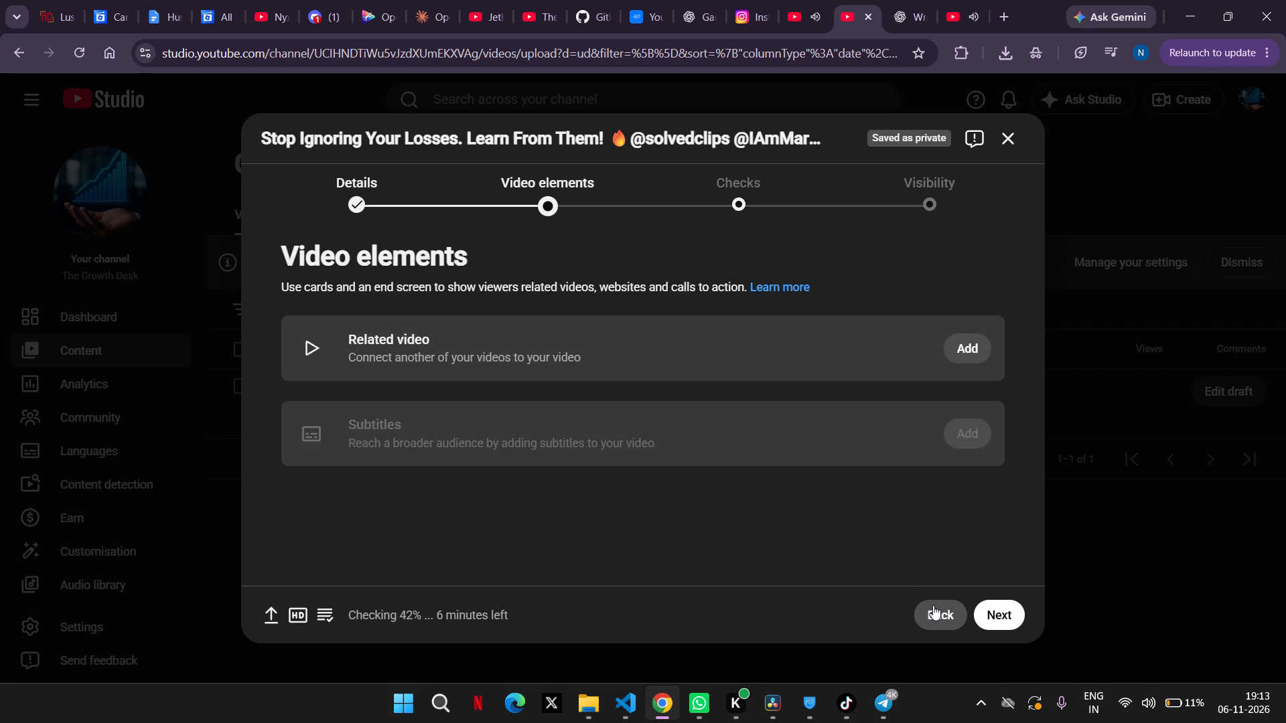
pyautogui.click(933, 605)
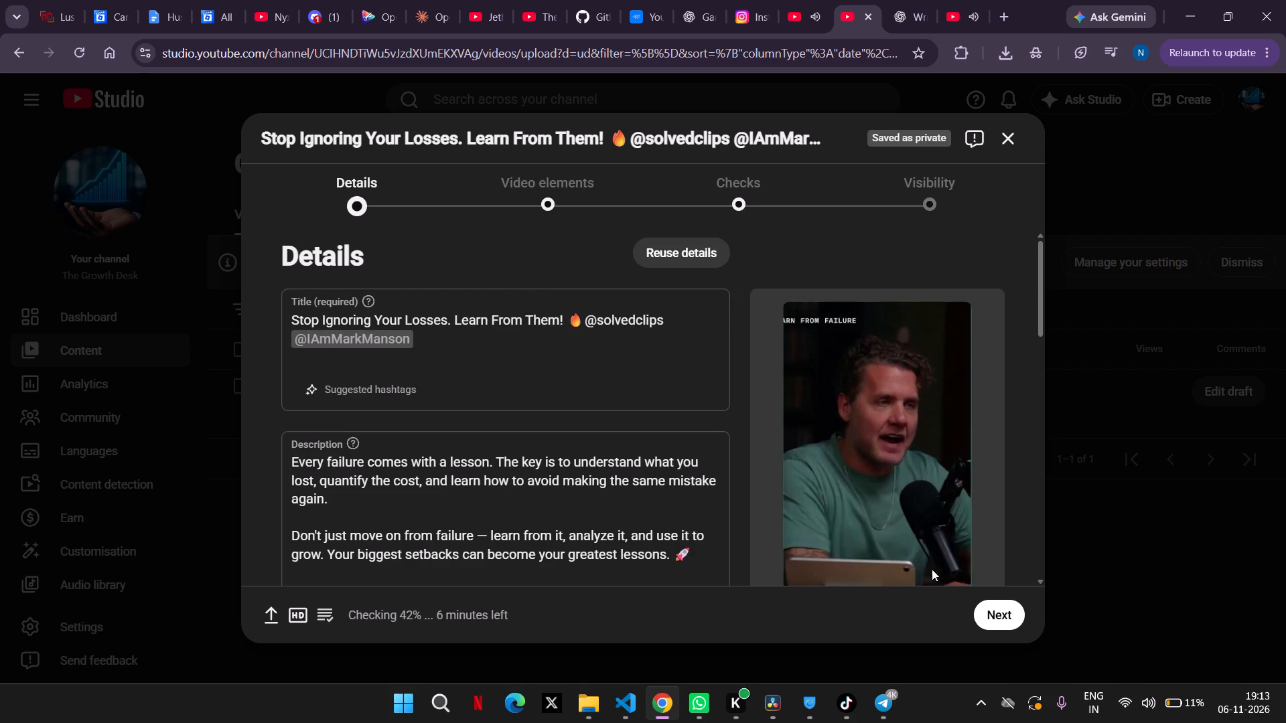
pyautogui.scroll(-3, 884, 377)
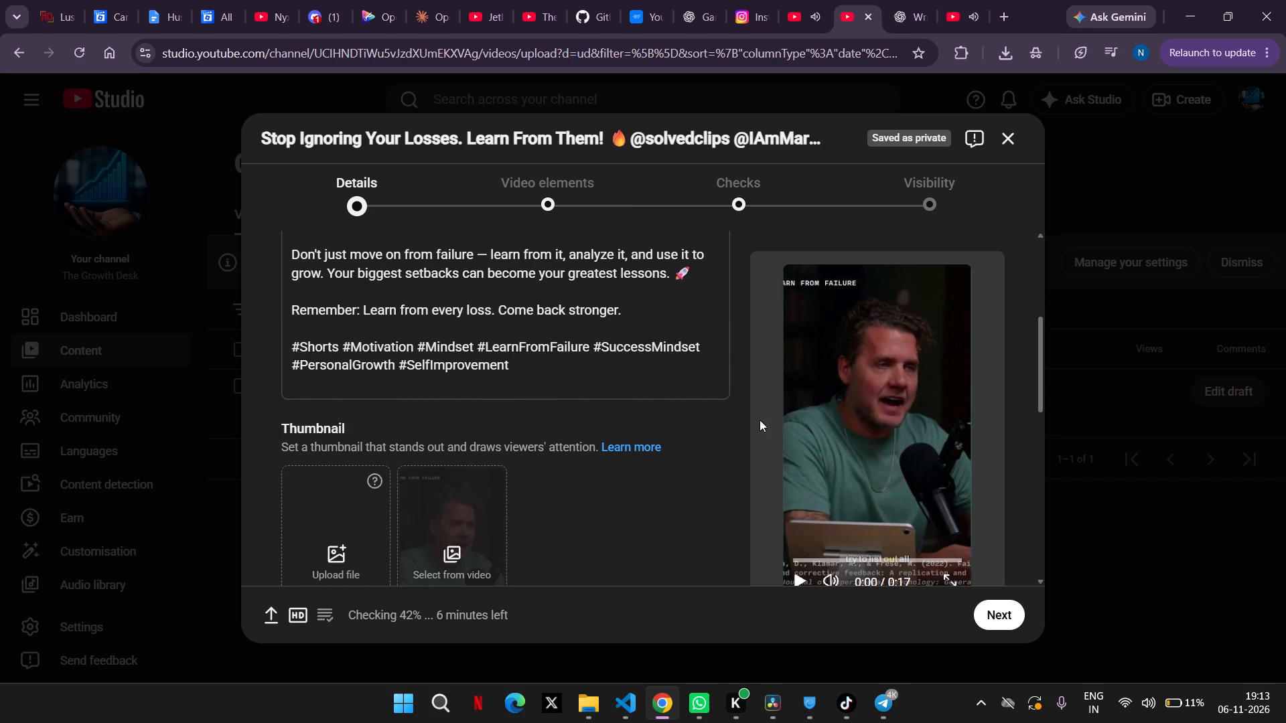
pyautogui.scroll(-7, 760, 420)
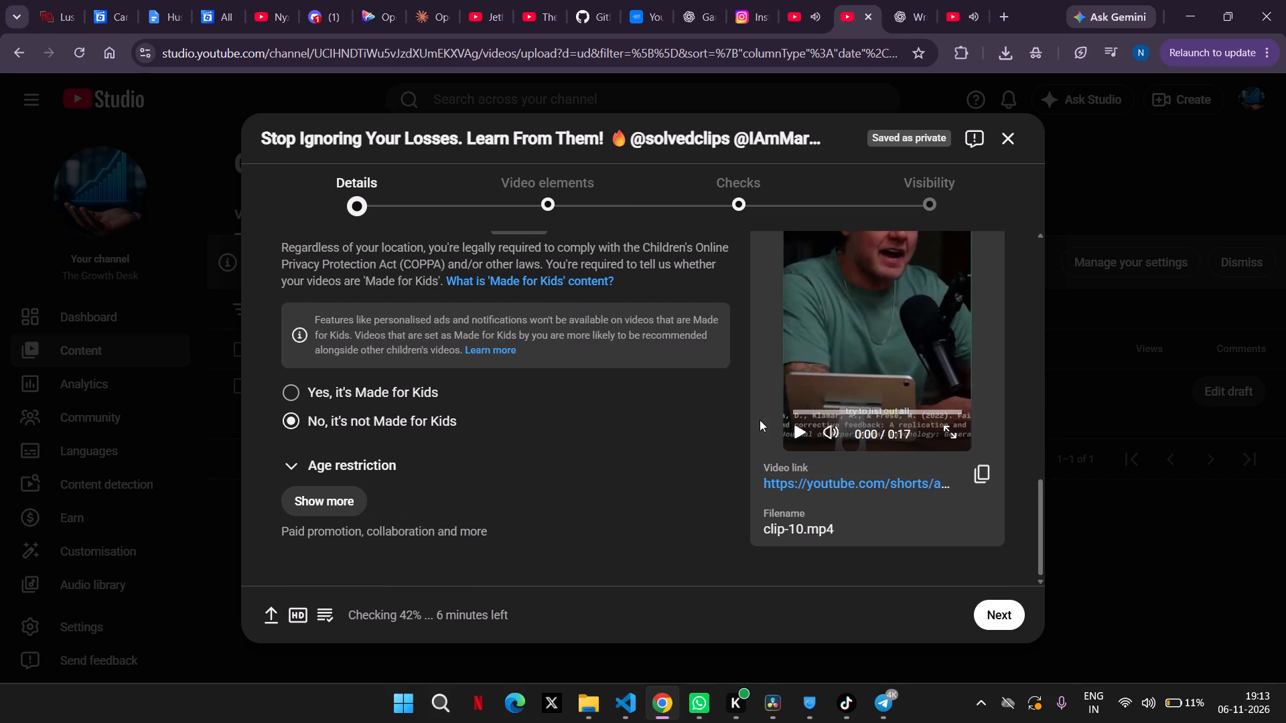
pyautogui.scroll(3, 760, 420)
pyautogui.scroll(-2, 760, 420)
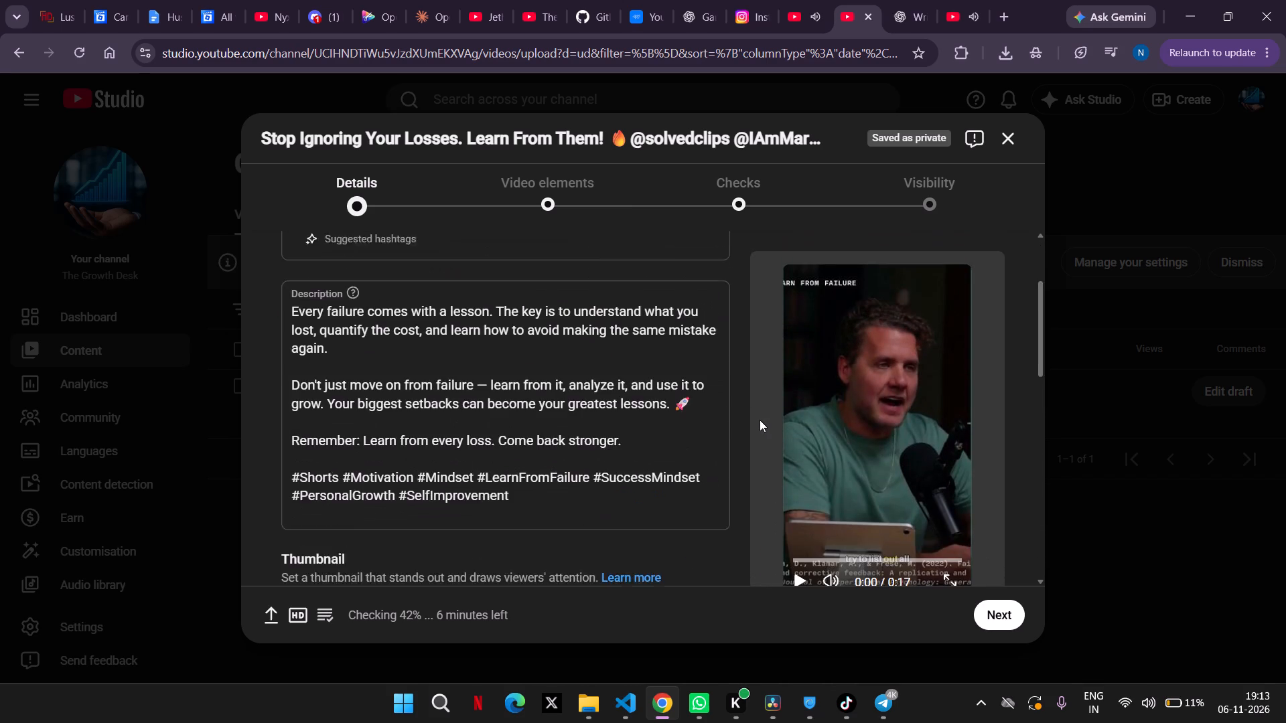
pyautogui.scroll(-6, 760, 420)
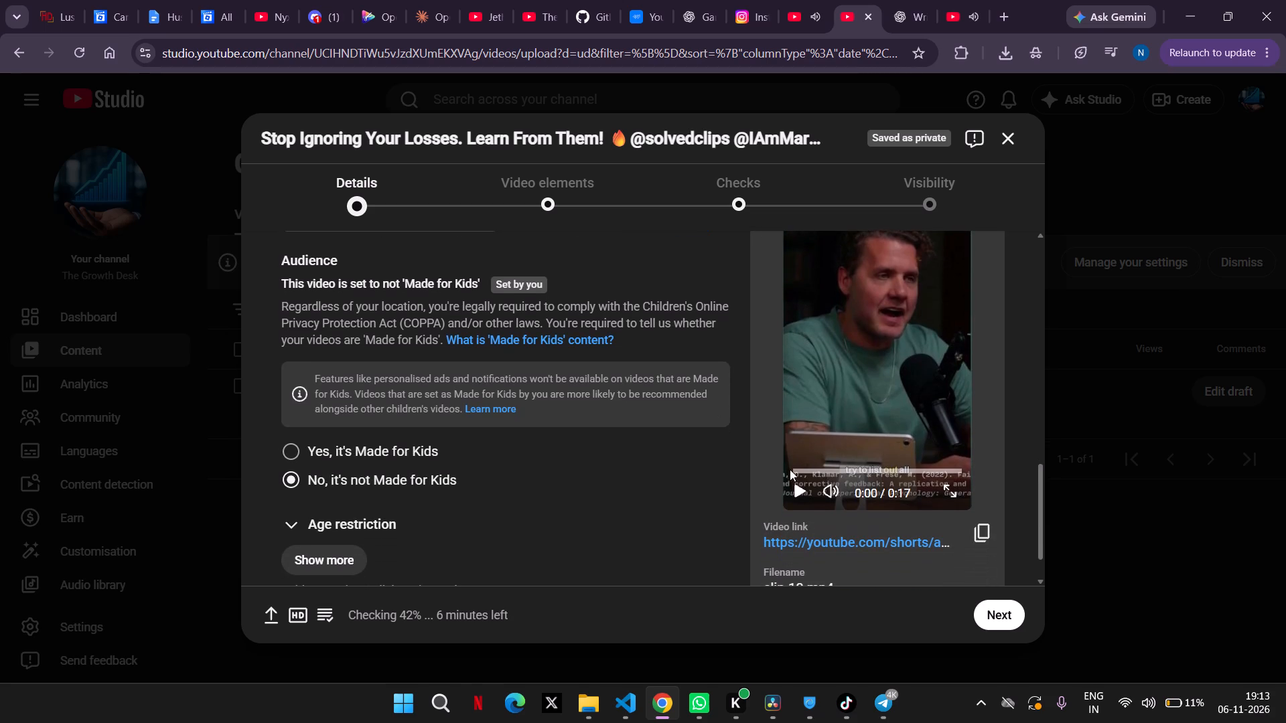
pyautogui.click(795, 493)
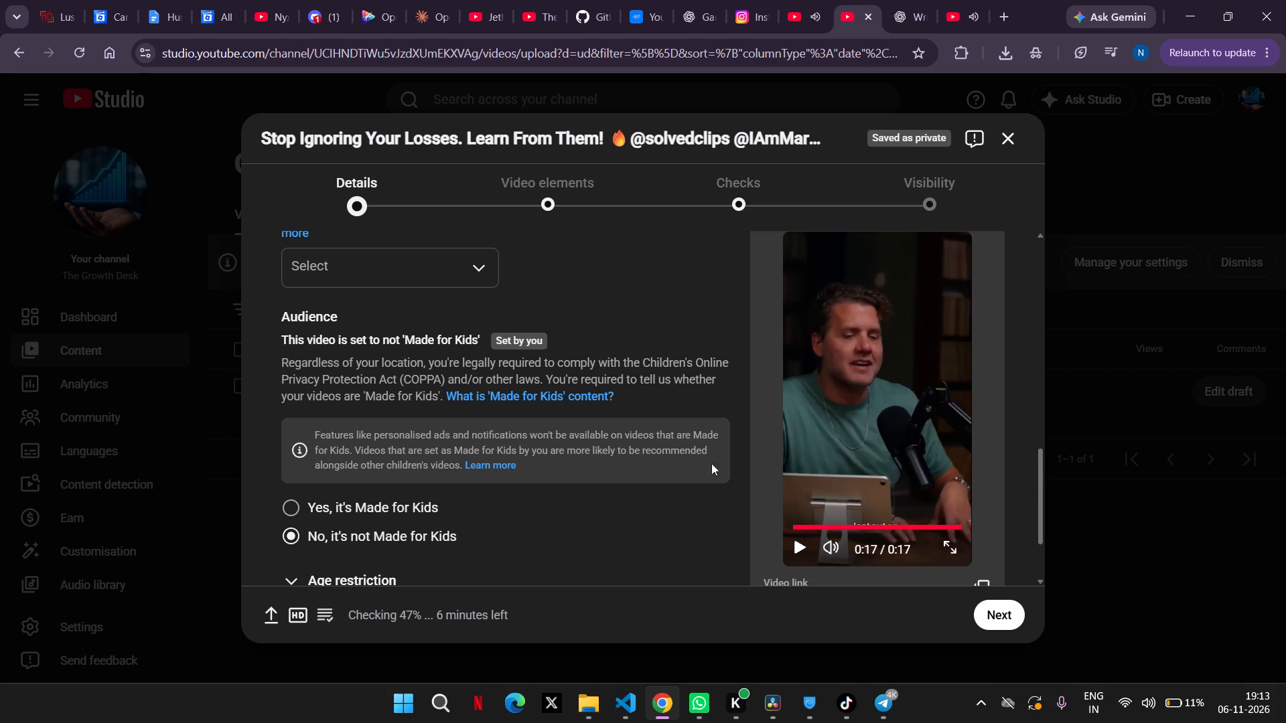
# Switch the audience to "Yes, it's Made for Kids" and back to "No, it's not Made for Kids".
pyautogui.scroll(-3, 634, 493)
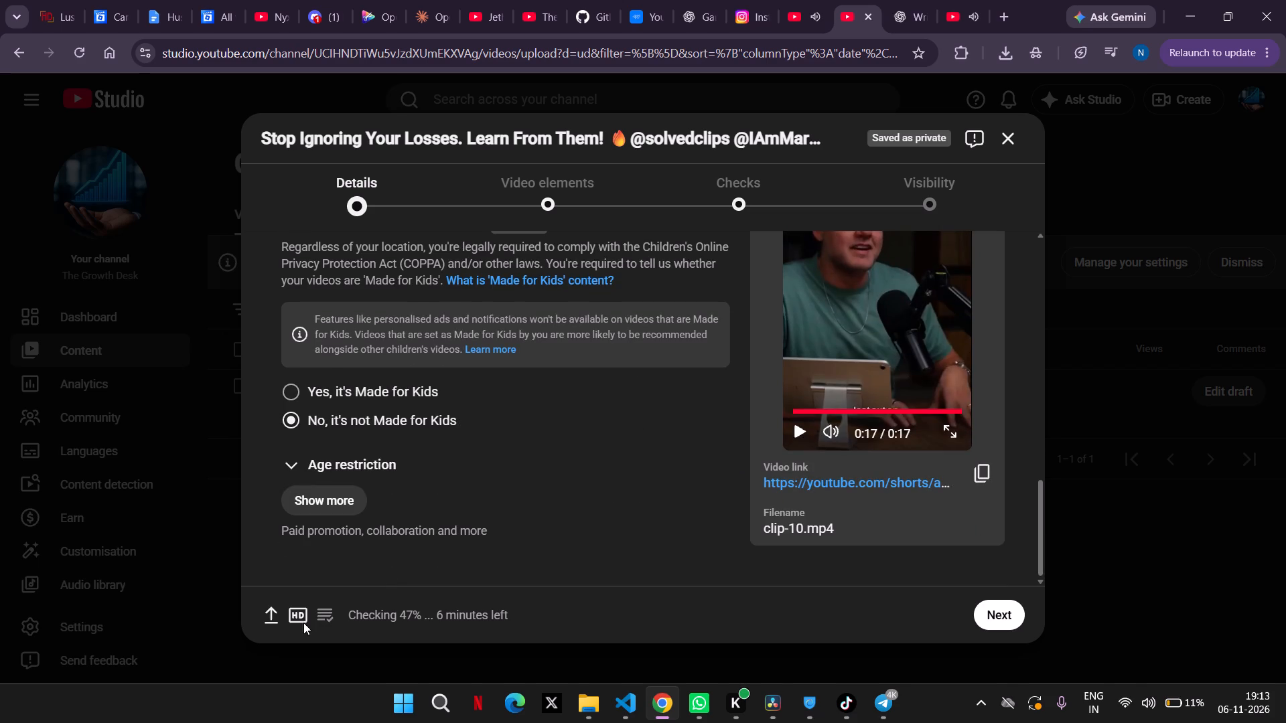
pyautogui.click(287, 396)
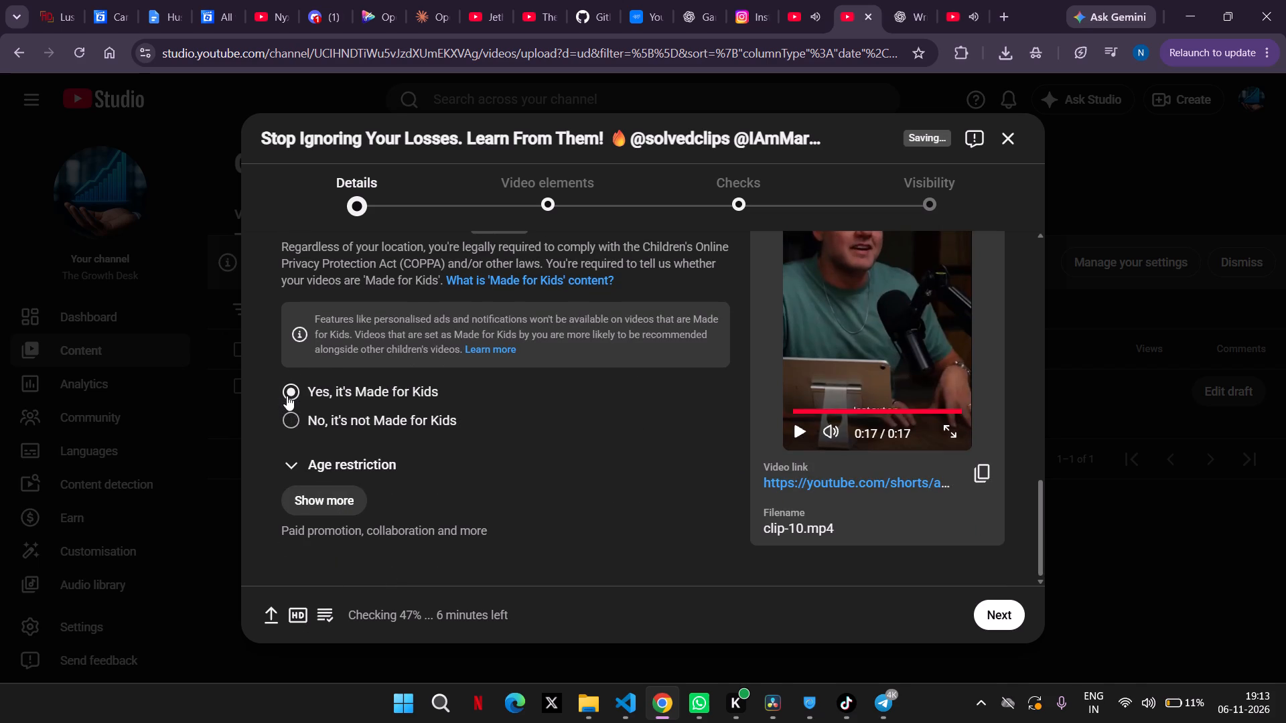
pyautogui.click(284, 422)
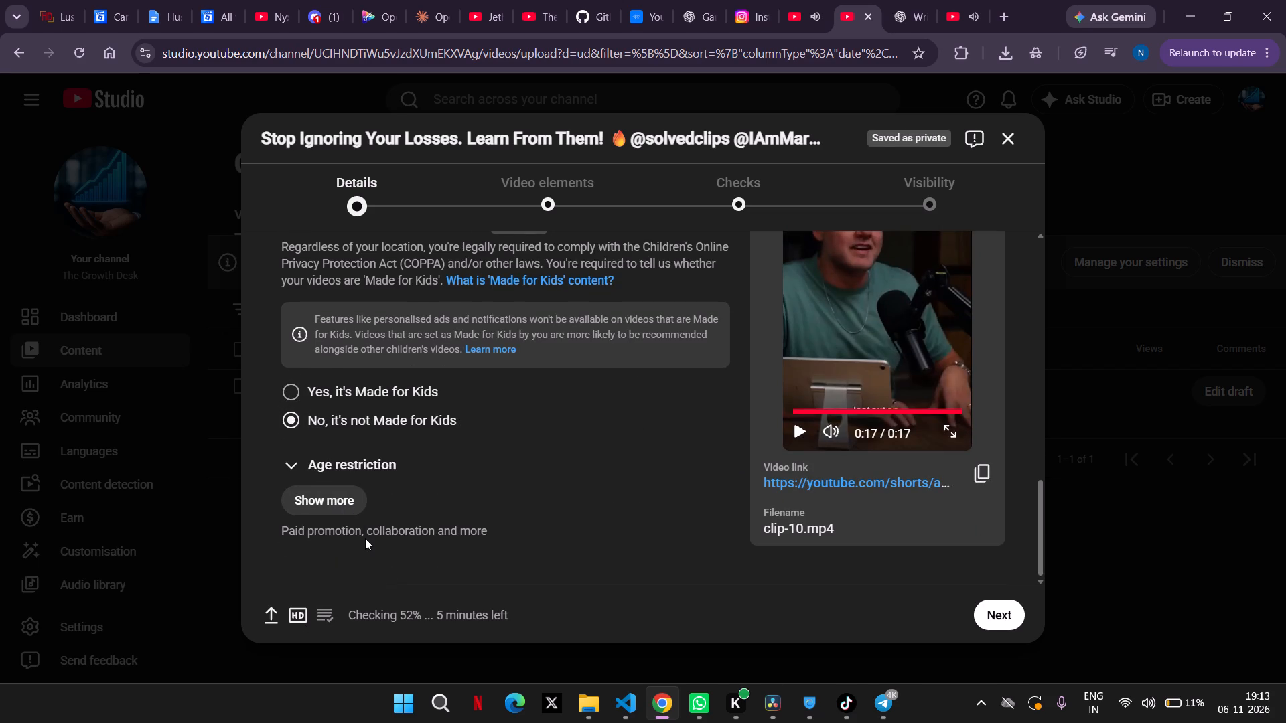
# Inspect the upload's video processing status and the progress of its copyright check.
pyautogui.click(405, 625)
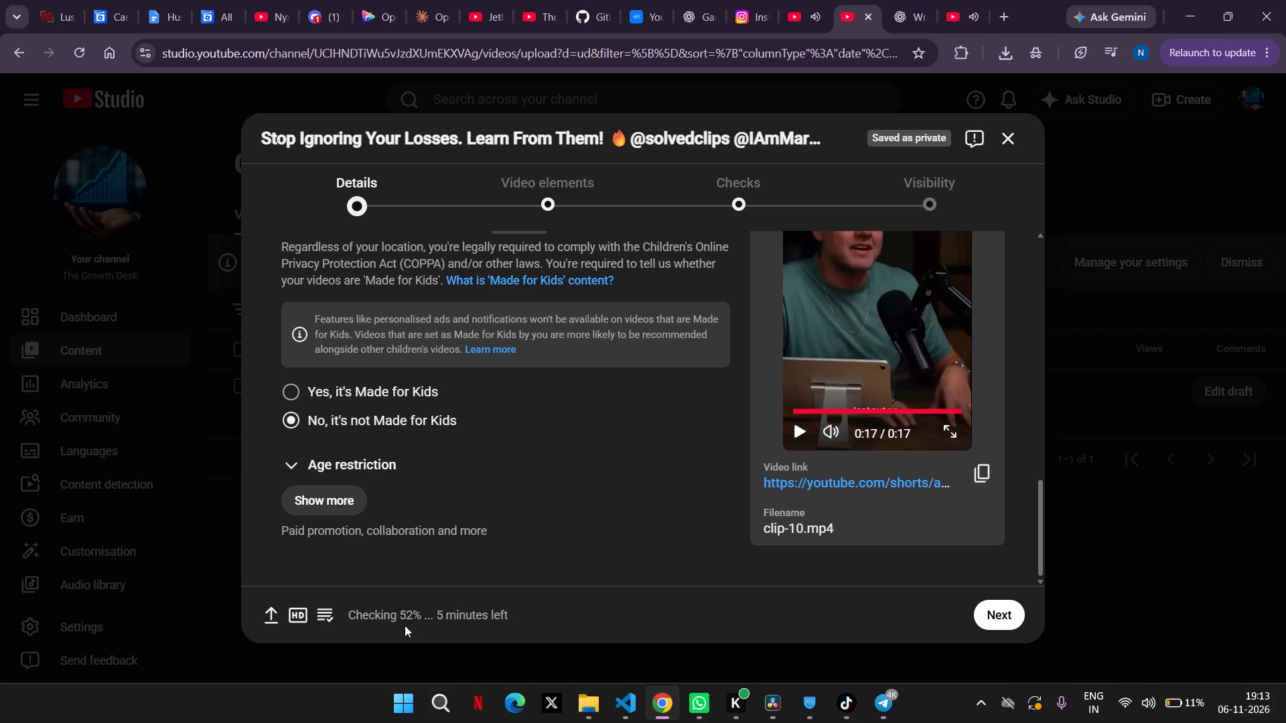
pyautogui.click(397, 613)
pyautogui.click(305, 617)
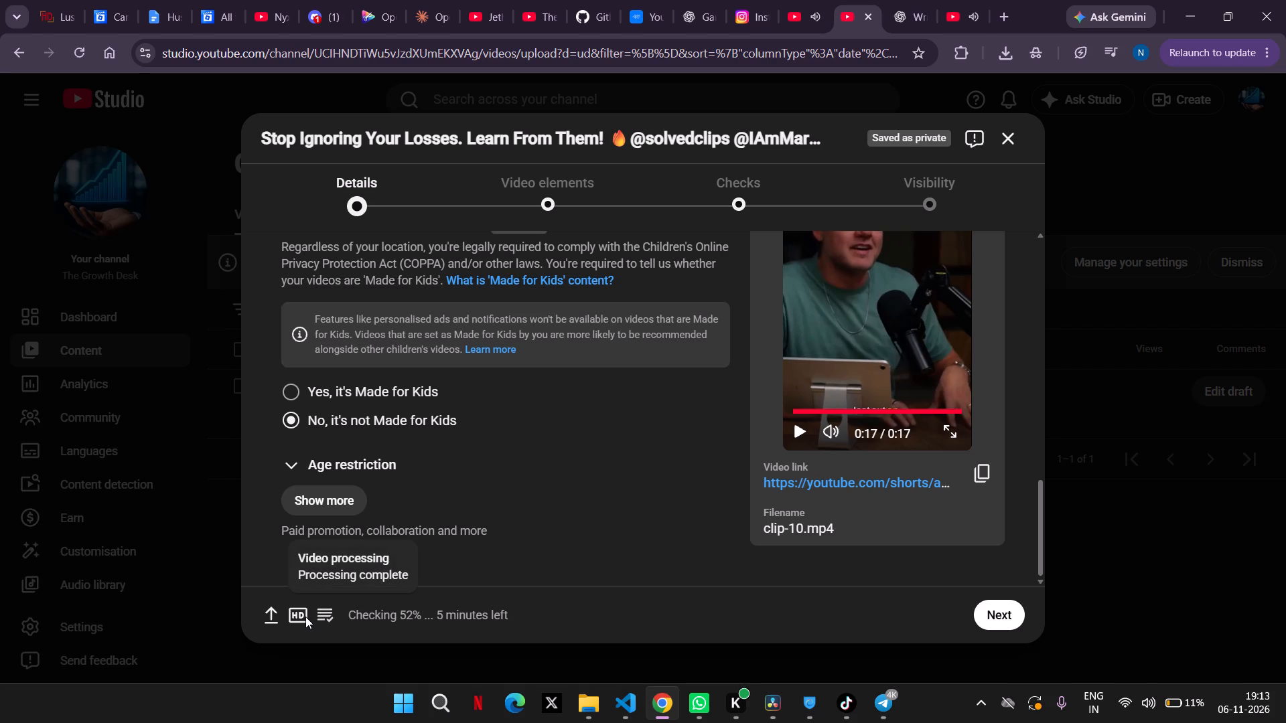
pyautogui.click(330, 570)
pyautogui.click(431, 559)
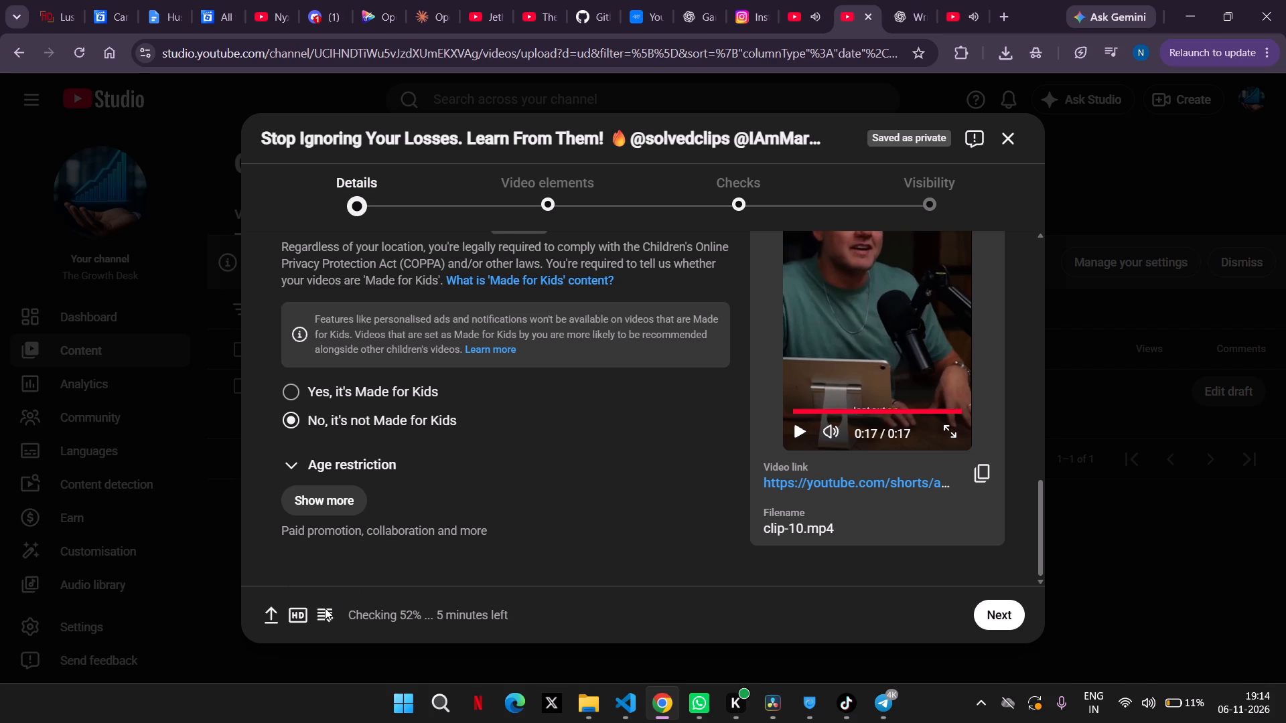
pyautogui.click(323, 613)
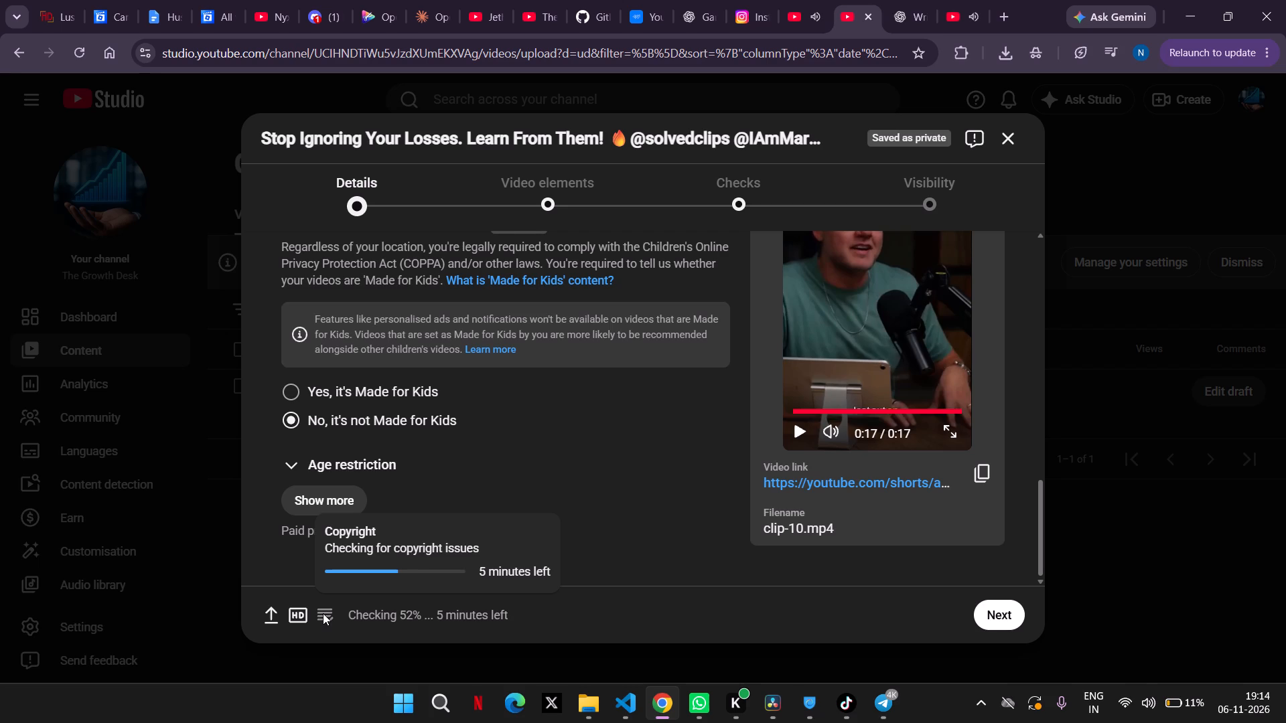
pyautogui.click(656, 498)
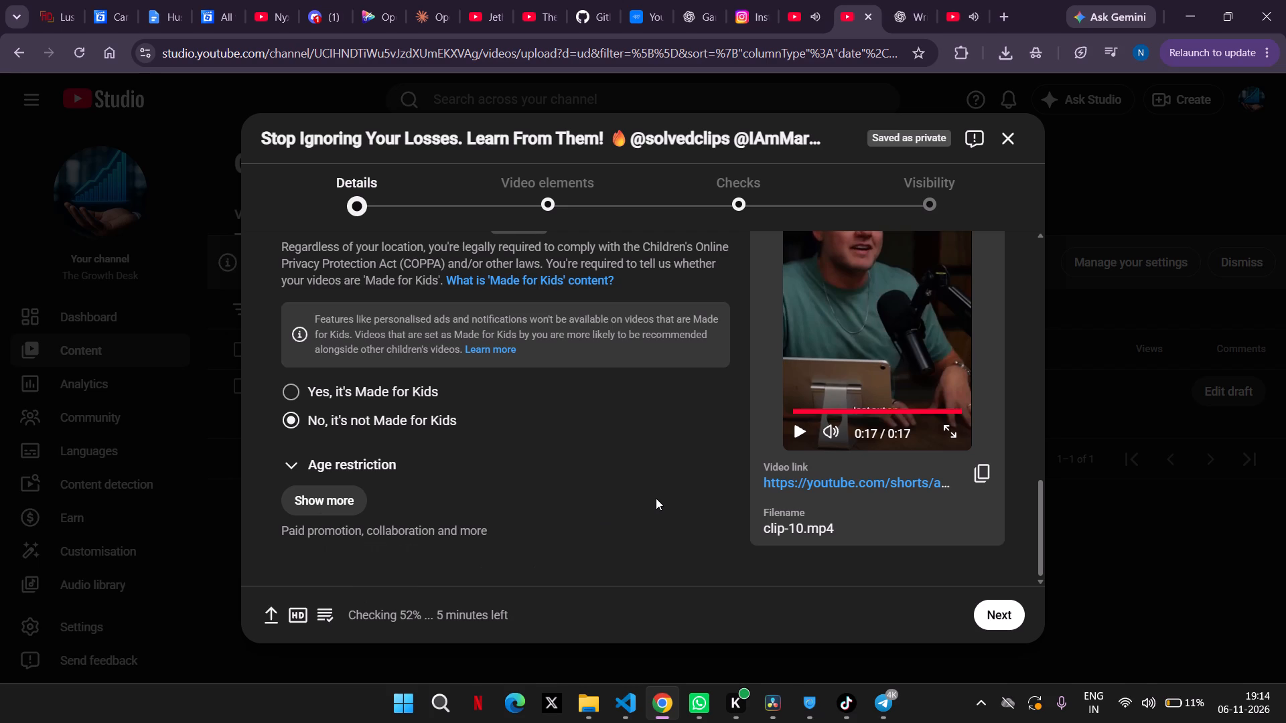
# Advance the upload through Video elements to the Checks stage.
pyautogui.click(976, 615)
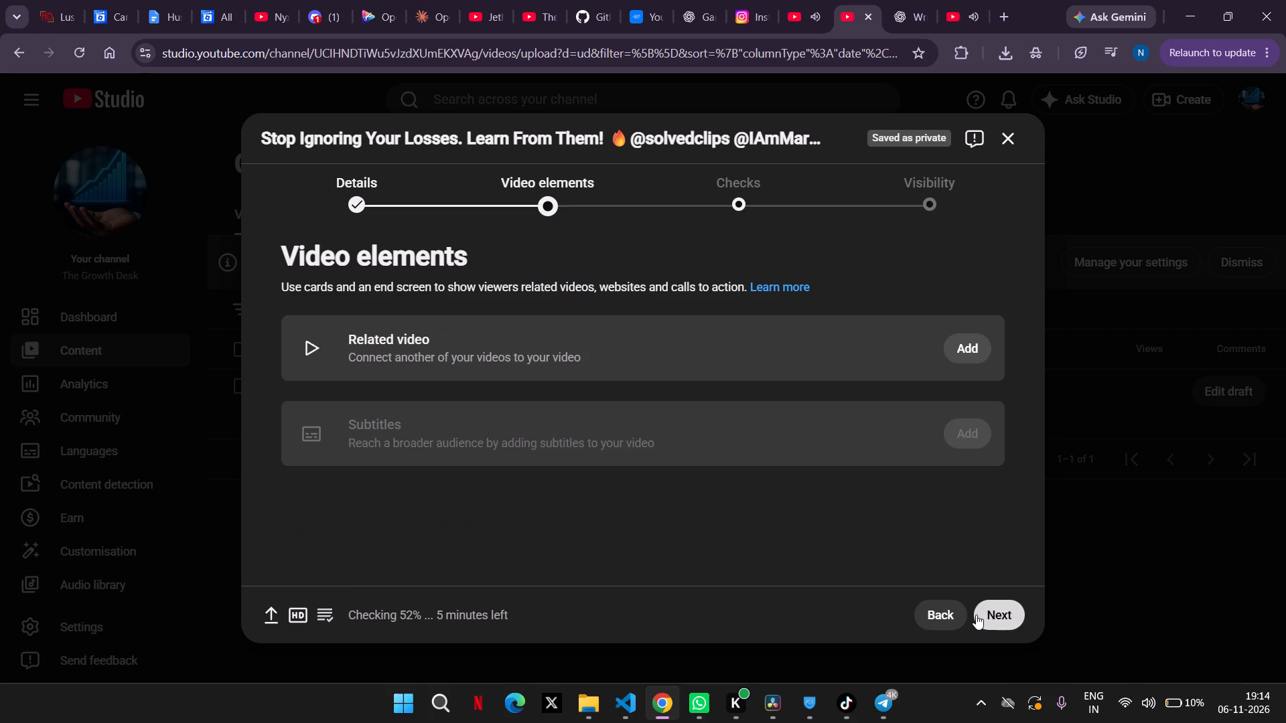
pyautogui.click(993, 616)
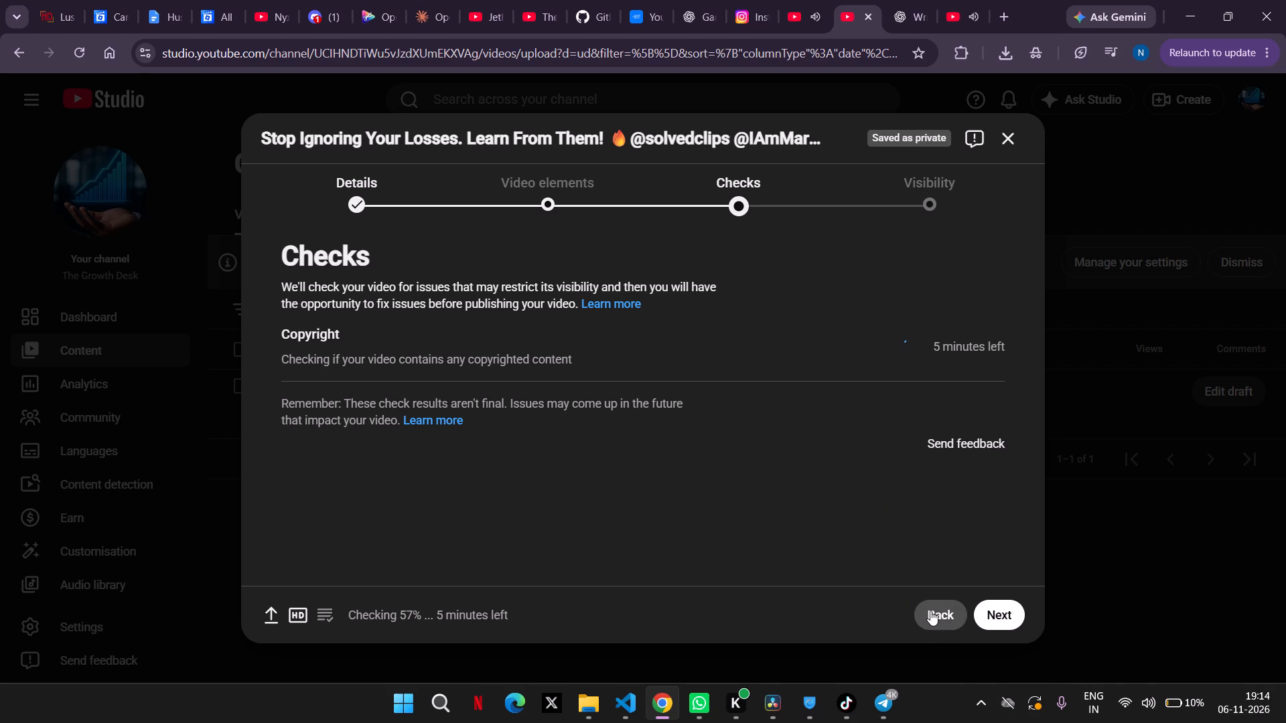
# Switch to Hotspot Shield VPN, disconnect the VPN, and minimise its window to return to the upload.
pyautogui.click(811, 700)
pyautogui.click(650, 155)
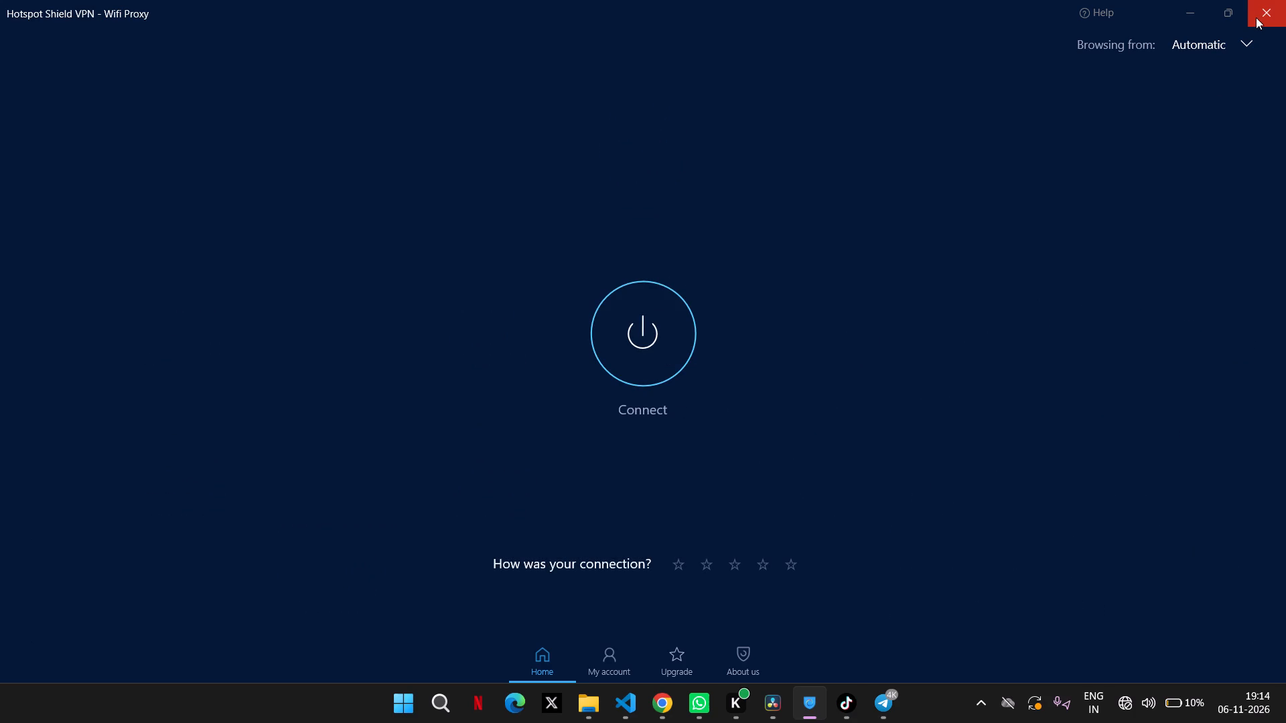
pyautogui.click(1180, 15)
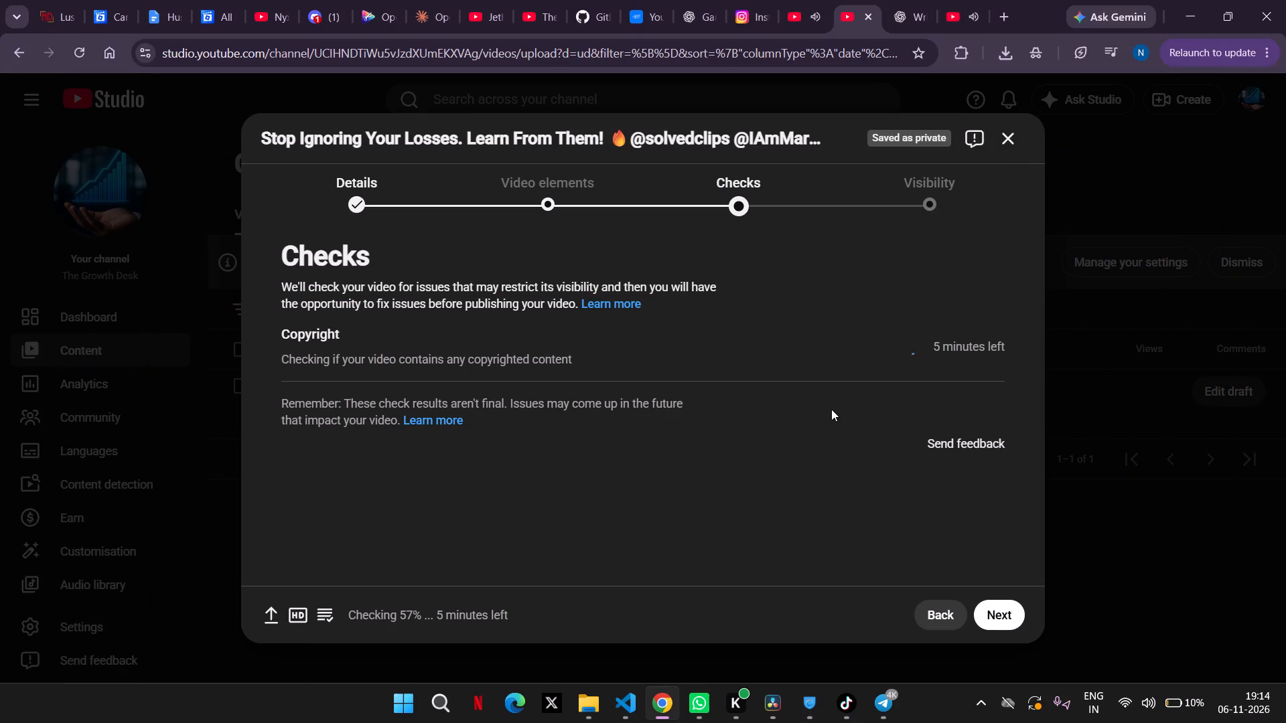
# Inspect the computer's Wi-Fi connection and the available networks, then return to the upload's Checks stage.
pyautogui.scroll(-1, 831, 409)
pyautogui.click(1143, 709)
pyautogui.click(1051, 387)
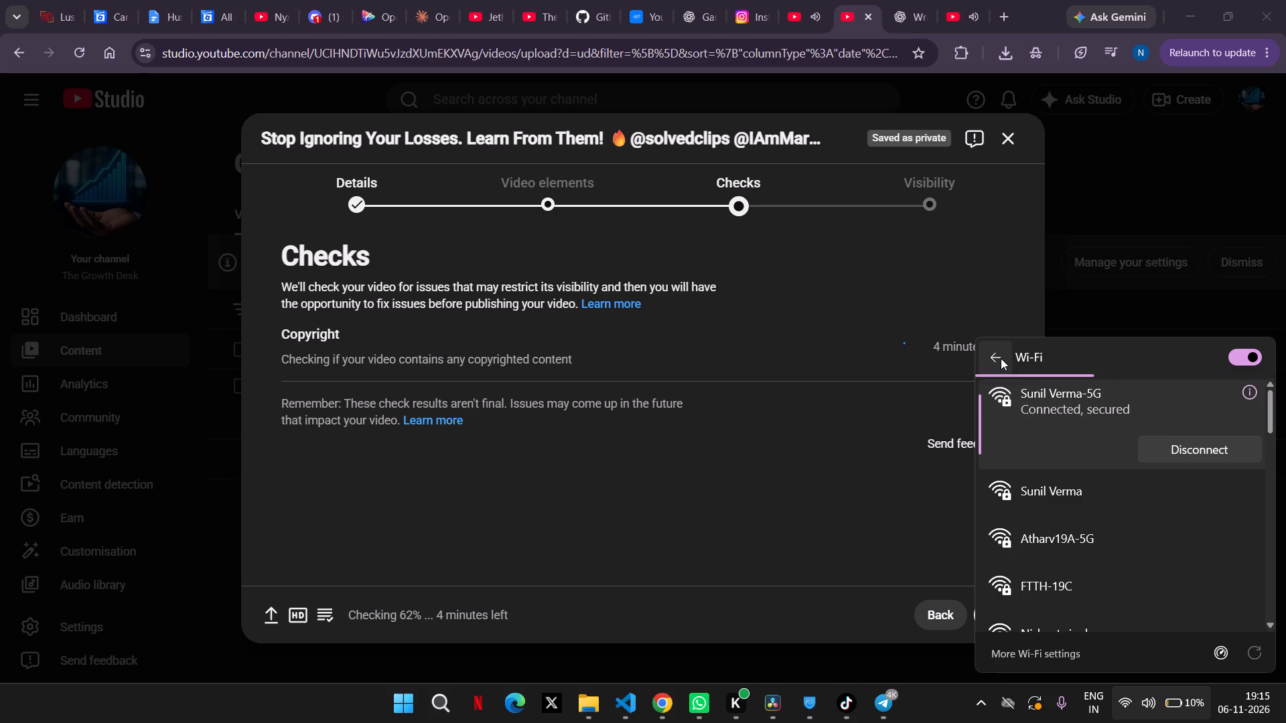
pyautogui.click(1001, 358)
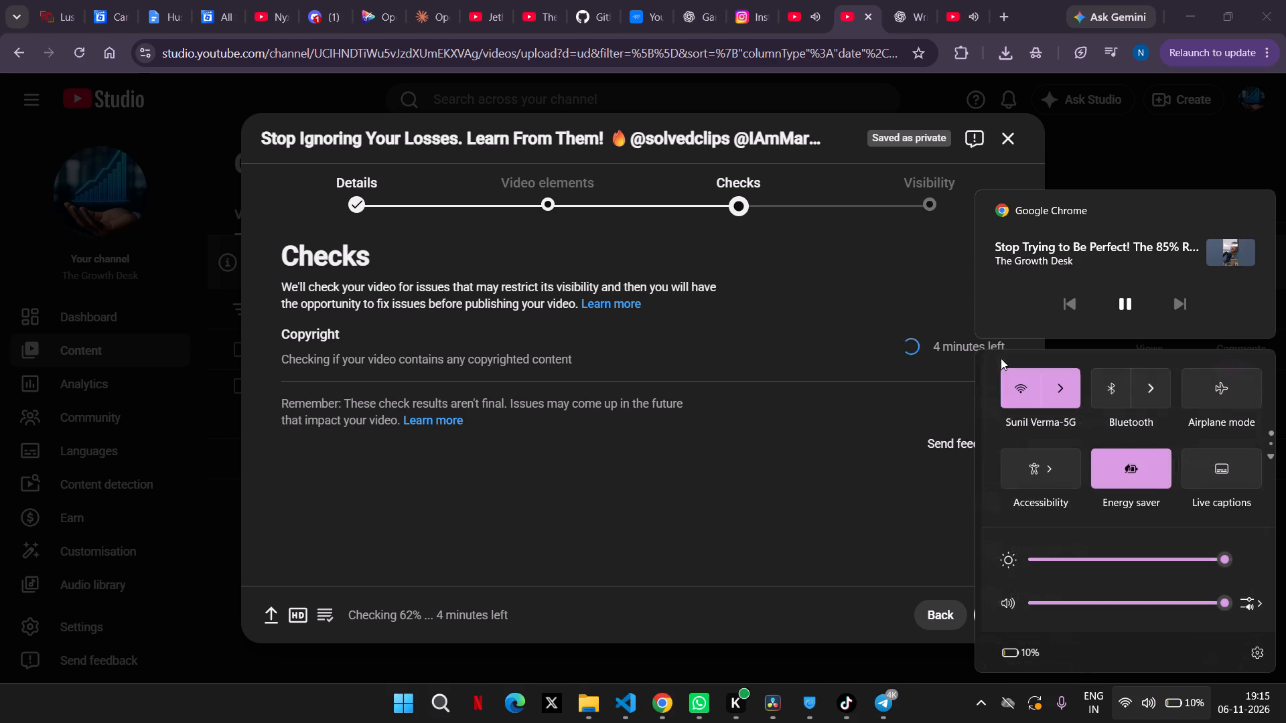
pyautogui.click(639, 445)
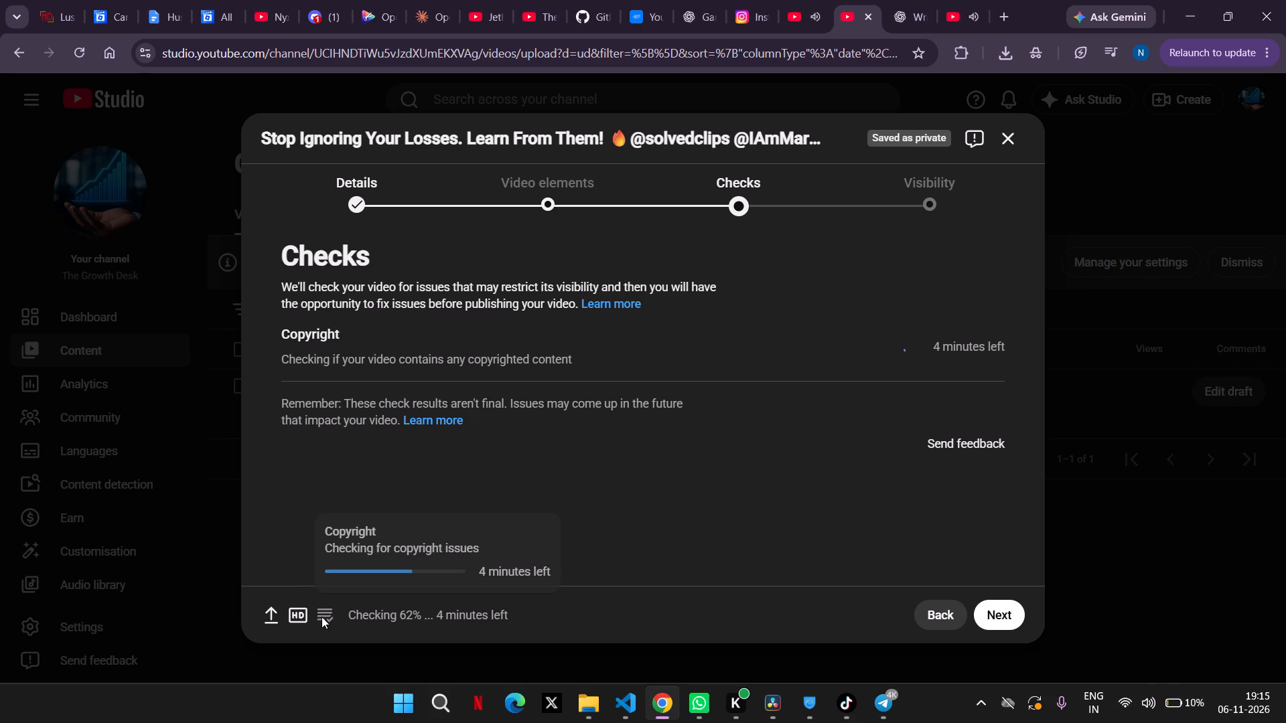
# Inspect the progress of the upload's copyright check.
pyautogui.click(321, 617)
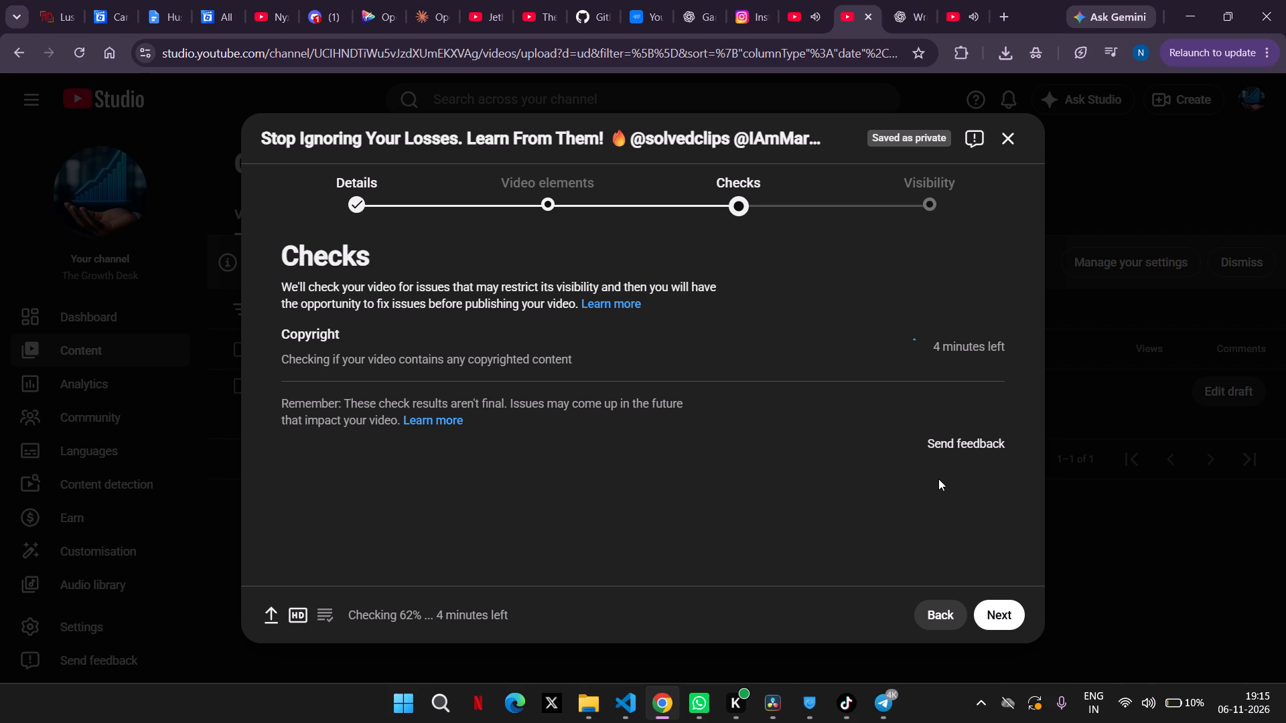
# Close the video upload at the Checks stage, leaving it saved as a draft in Channel content.
pyautogui.click(1011, 143)
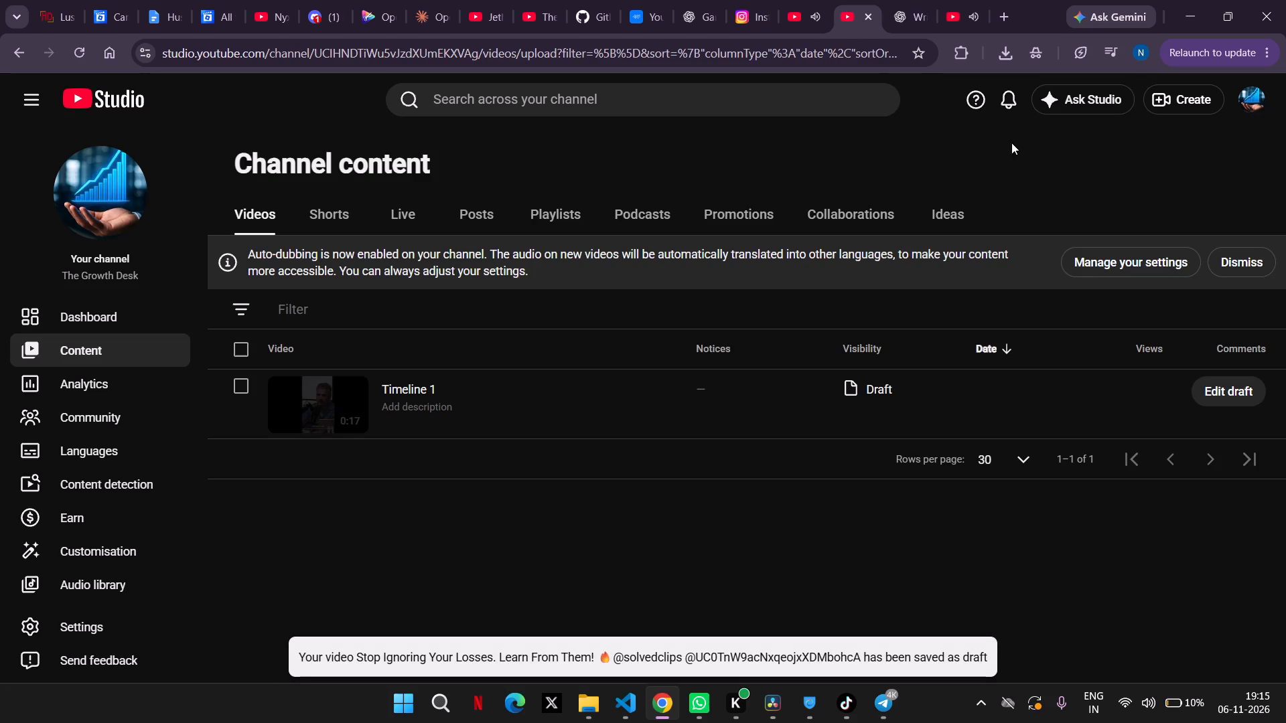
# Start a new video upload and choose the clip 10 file from the Downloads folder.
pyautogui.click(1182, 104)
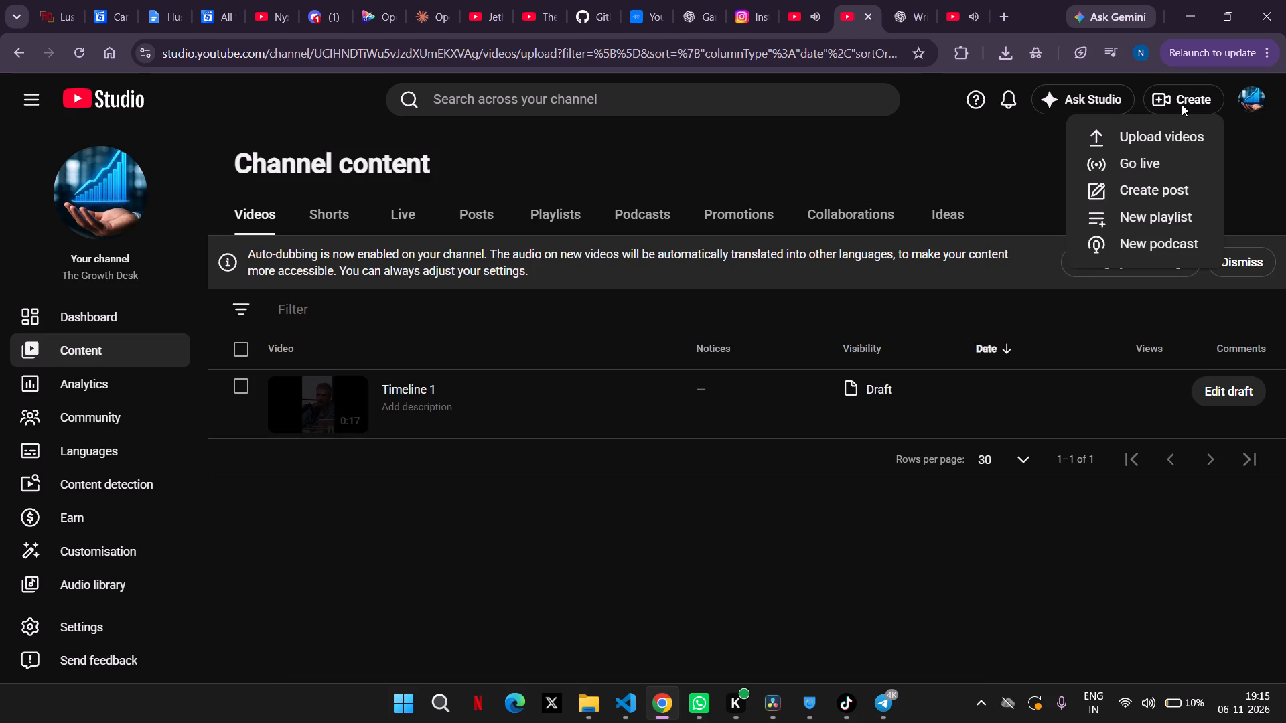
pyautogui.click(1217, 394)
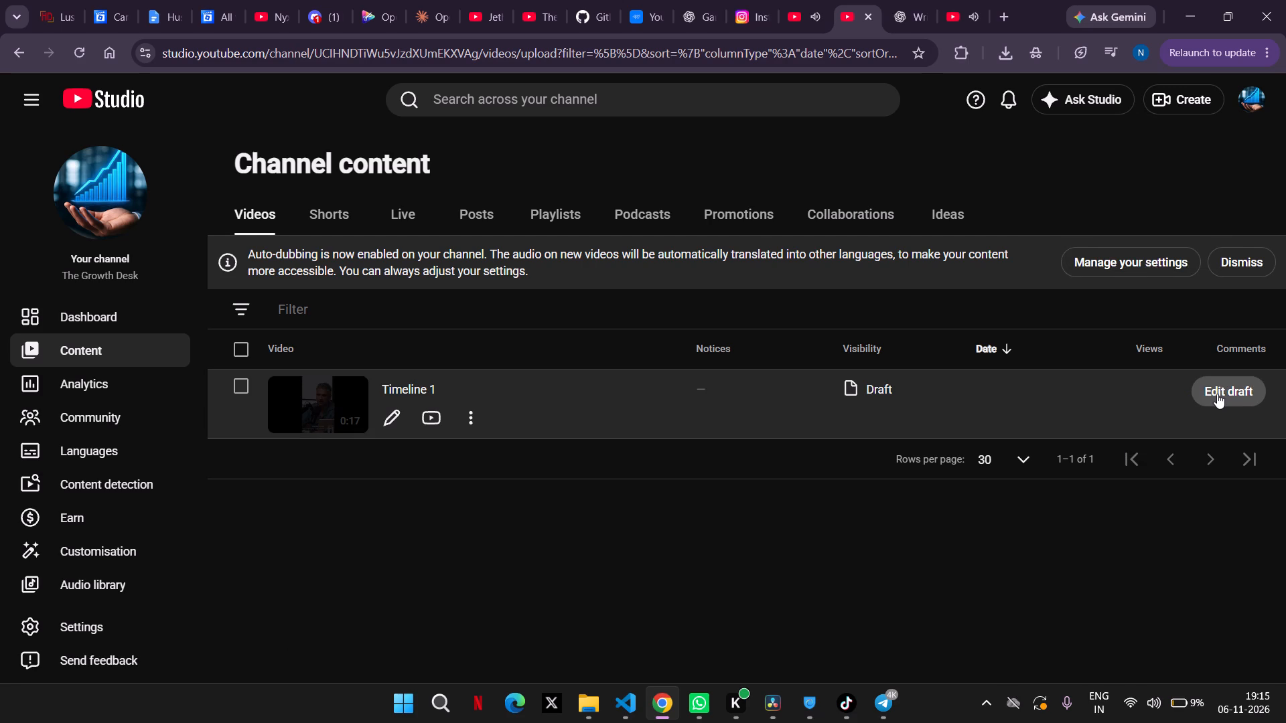
pyautogui.click(1184, 111)
pyautogui.click(1146, 139)
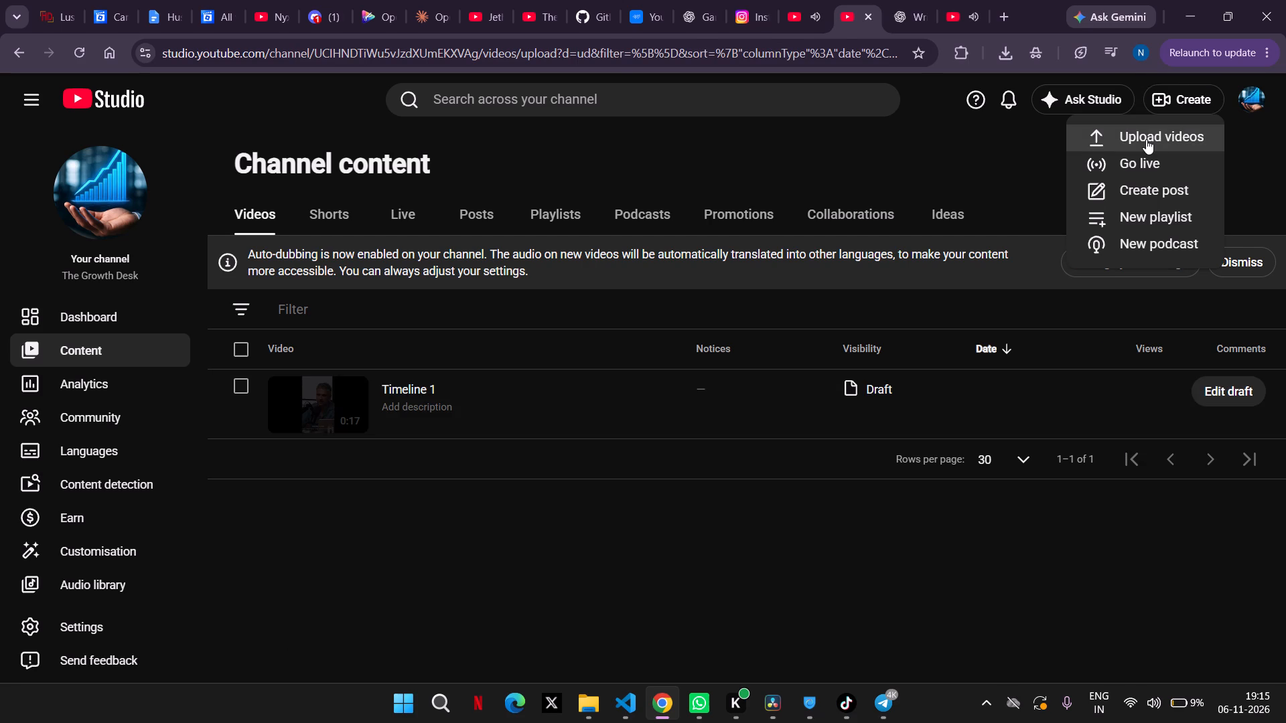
pyautogui.click(632, 475)
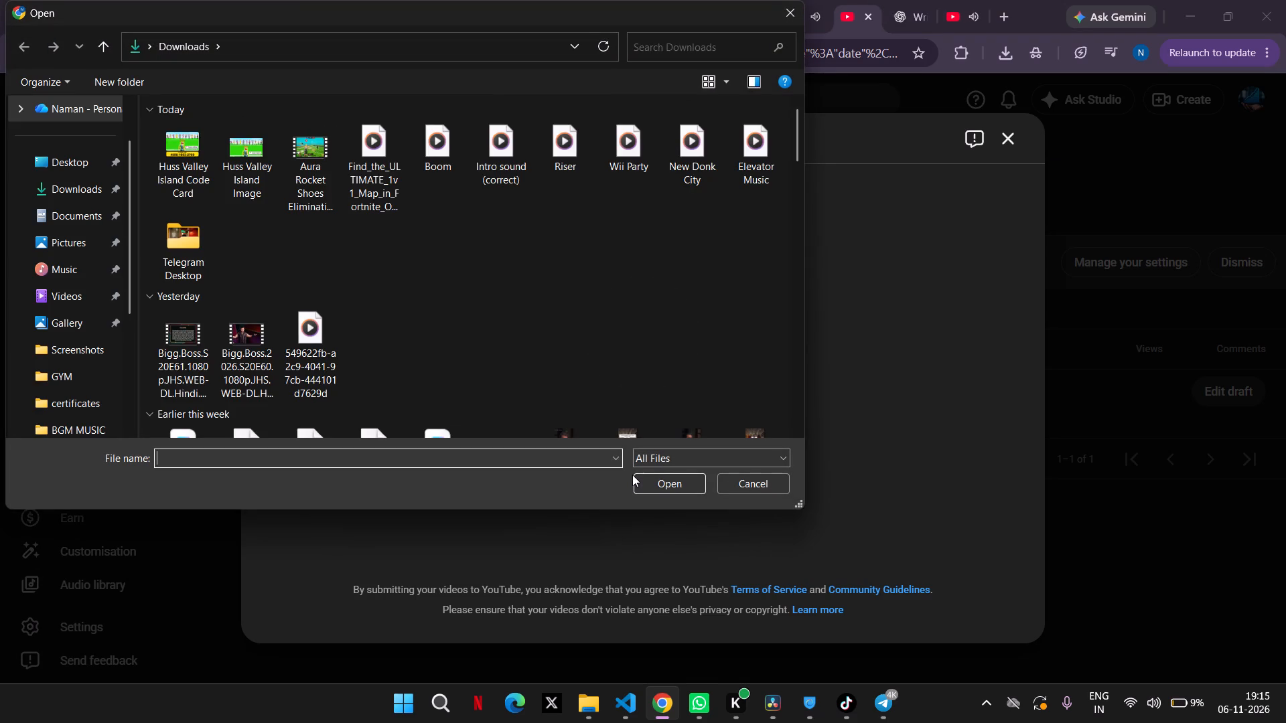
pyautogui.scroll(-1, 604, 369)
pyautogui.scroll(1, 501, 150)
pyautogui.doubleClick(563, 314)
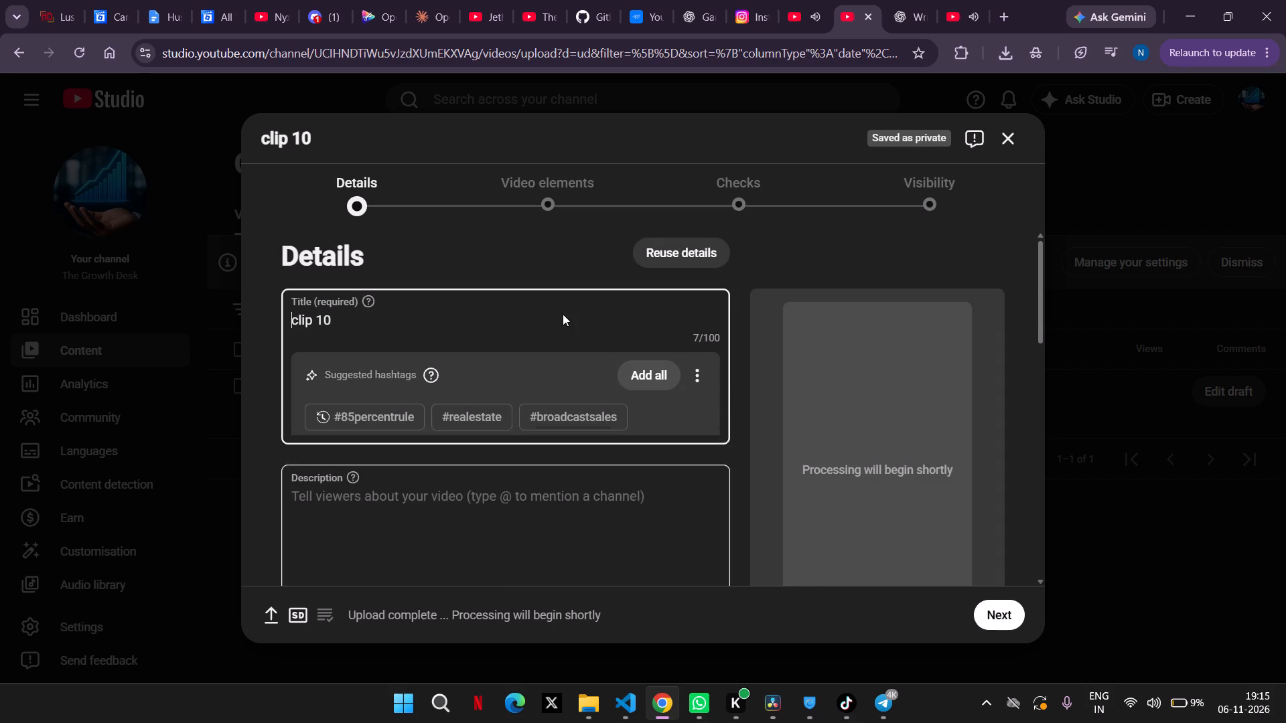
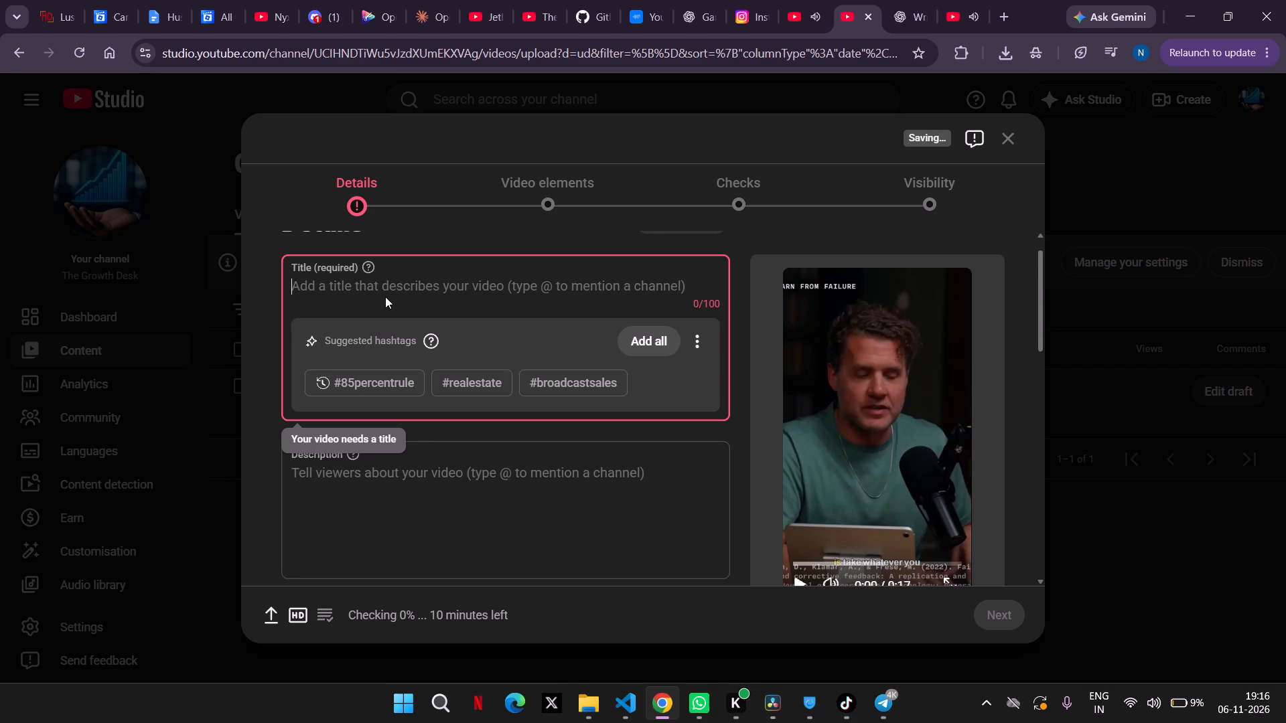
# Set the new upload's title to "Stop Ignoring Your Losses. Learn From Them! 🔥" using the copied suggestion.
pyautogui.hotkey('ctrl', 'v')
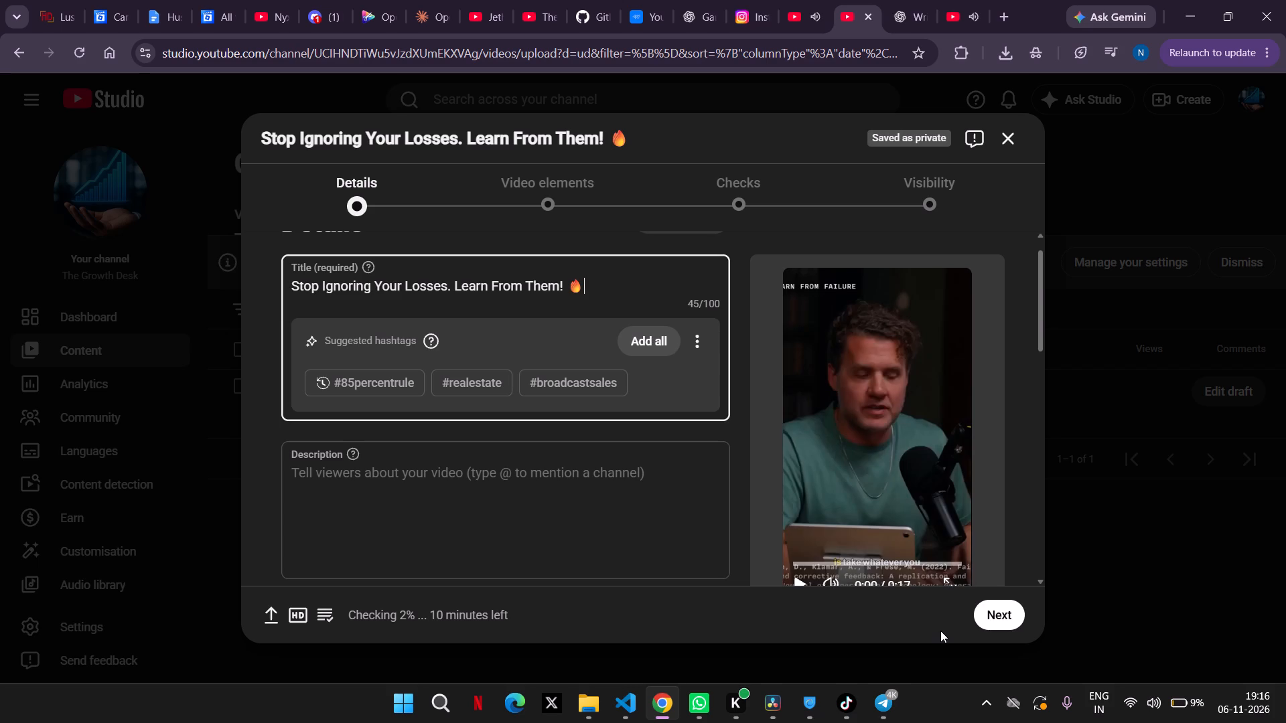
# Find the Made for Kids audience choice in the upload's details.
pyautogui.scroll(-1, 879, 431)
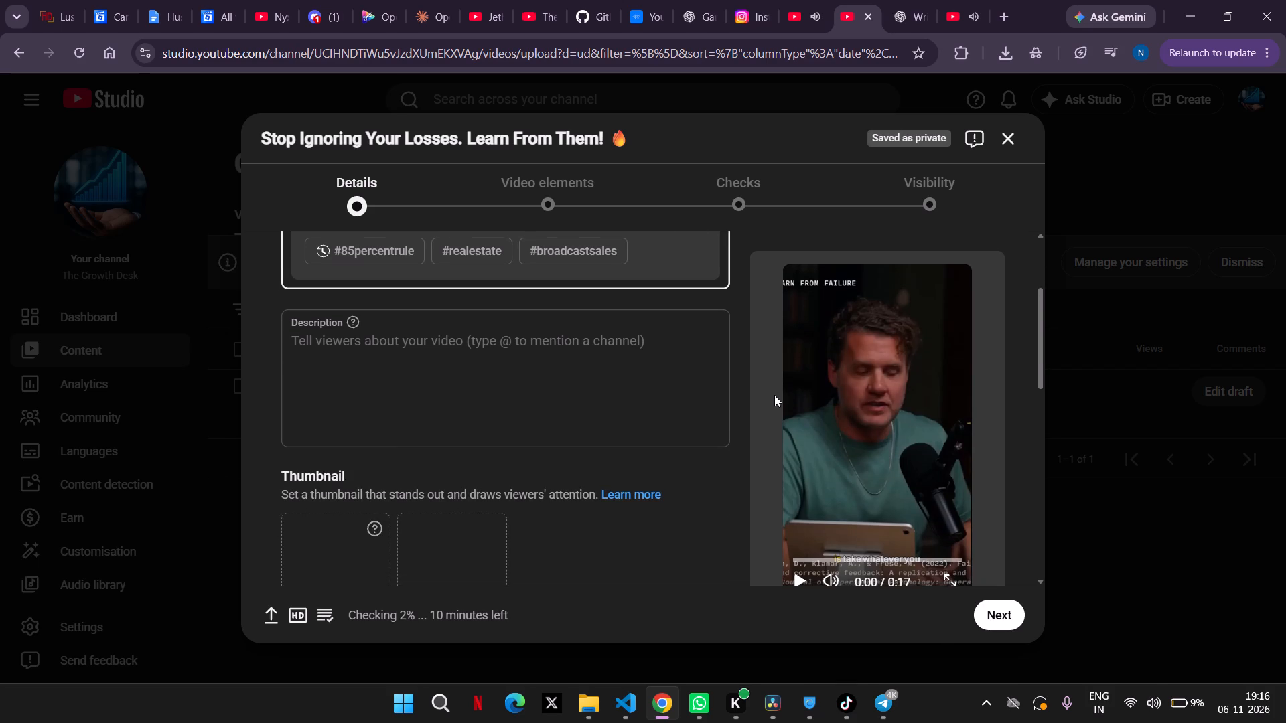
pyautogui.scroll(-5, 764, 394)
pyautogui.scroll(2, 764, 394)
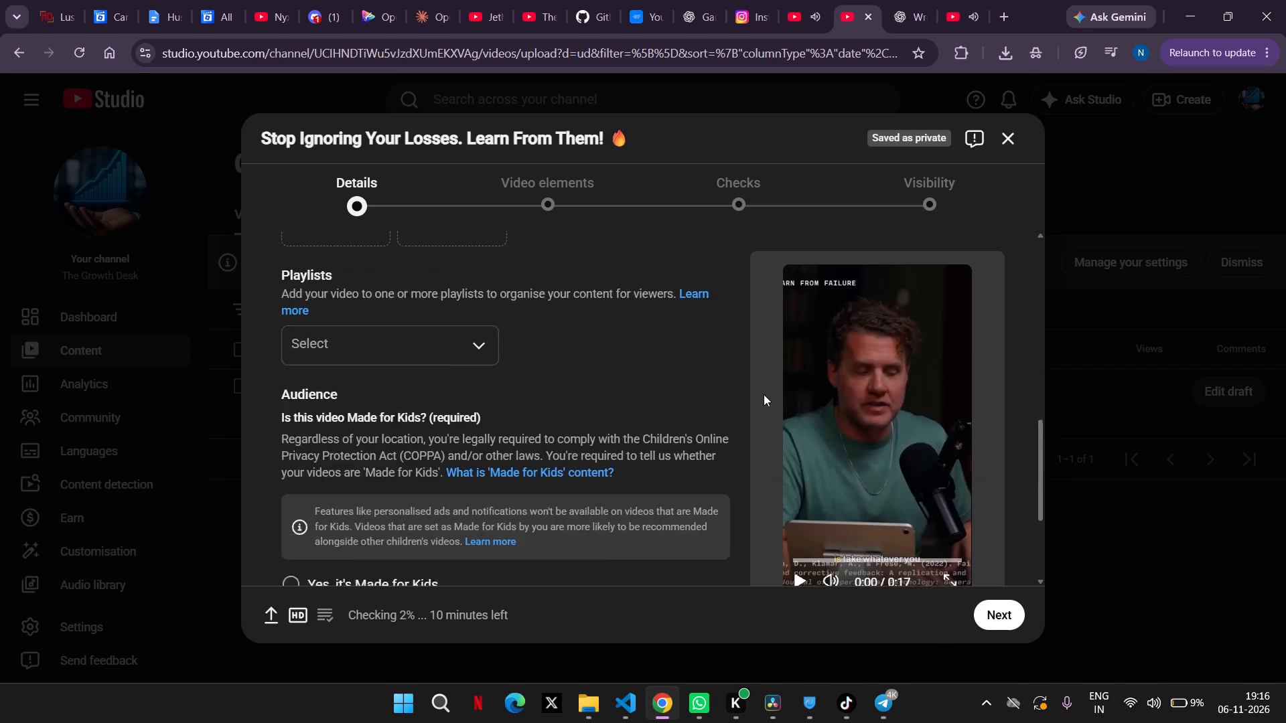
pyautogui.scroll(2, 764, 394)
pyautogui.scroll(-8, 764, 394)
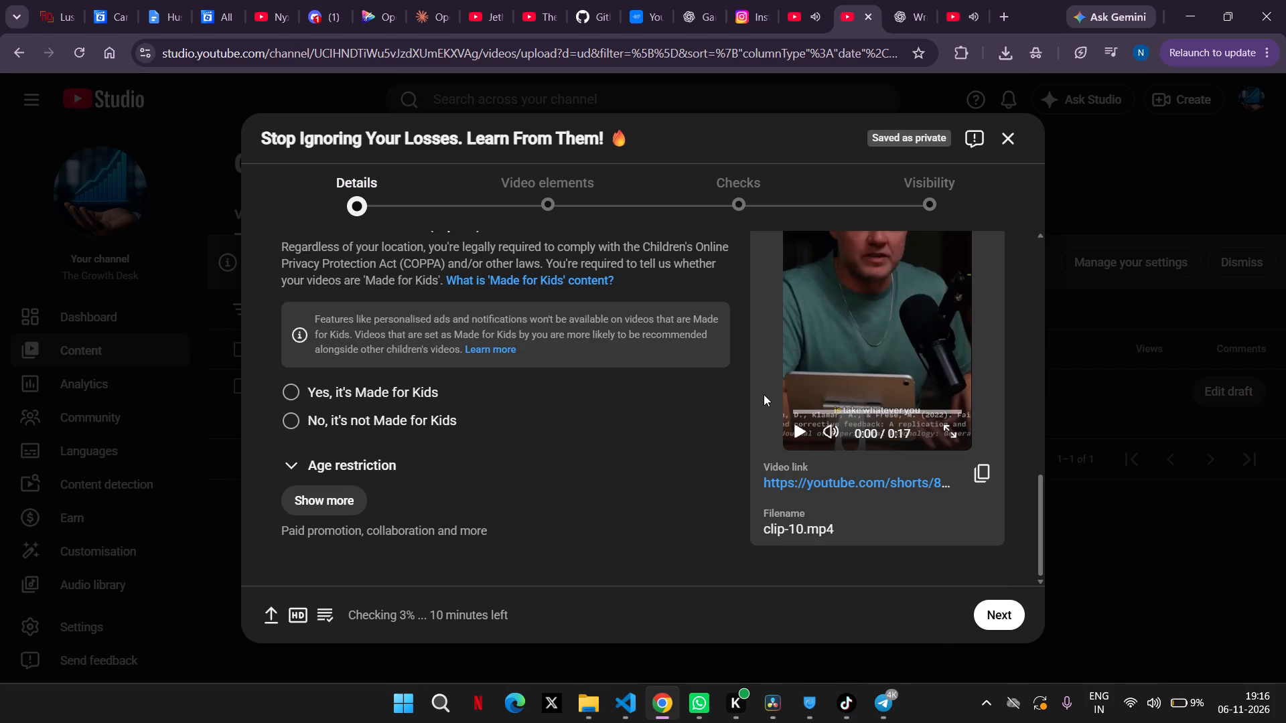
# Play the new clip 10 upload's preview, look over its details, and close the upload as a draft.
pyautogui.click(799, 430)
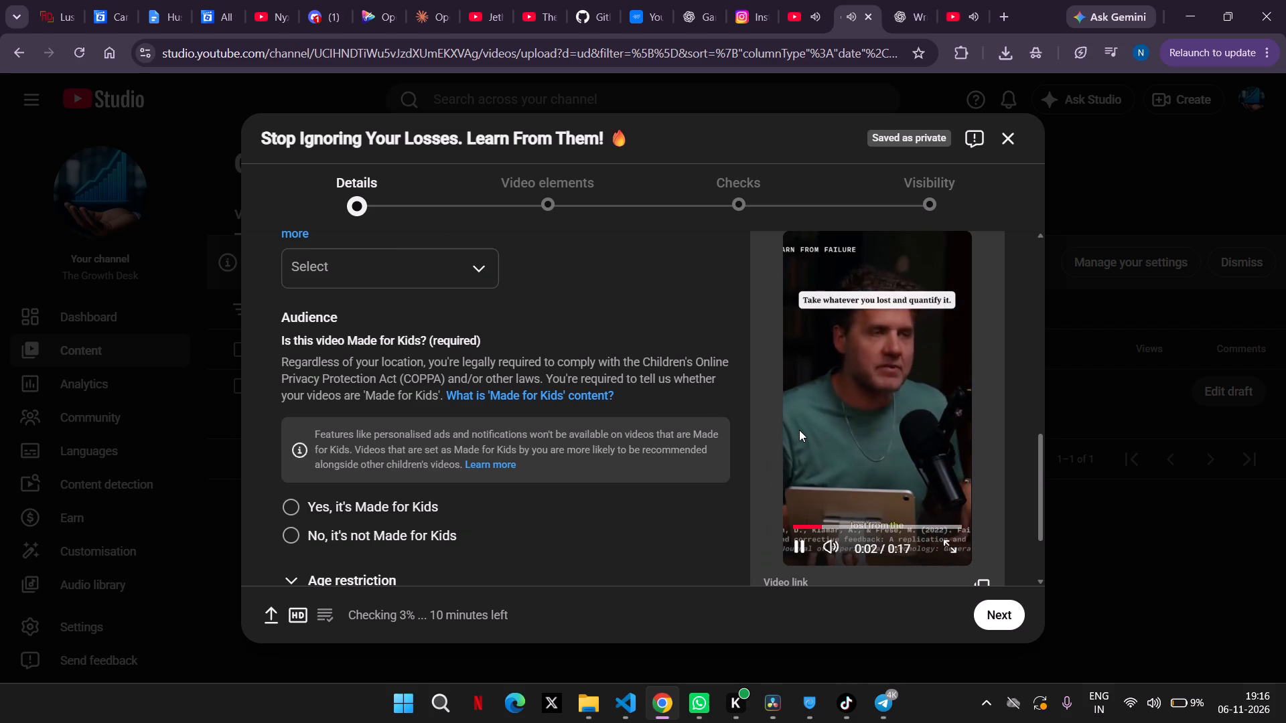
pyautogui.scroll(-4, 799, 430)
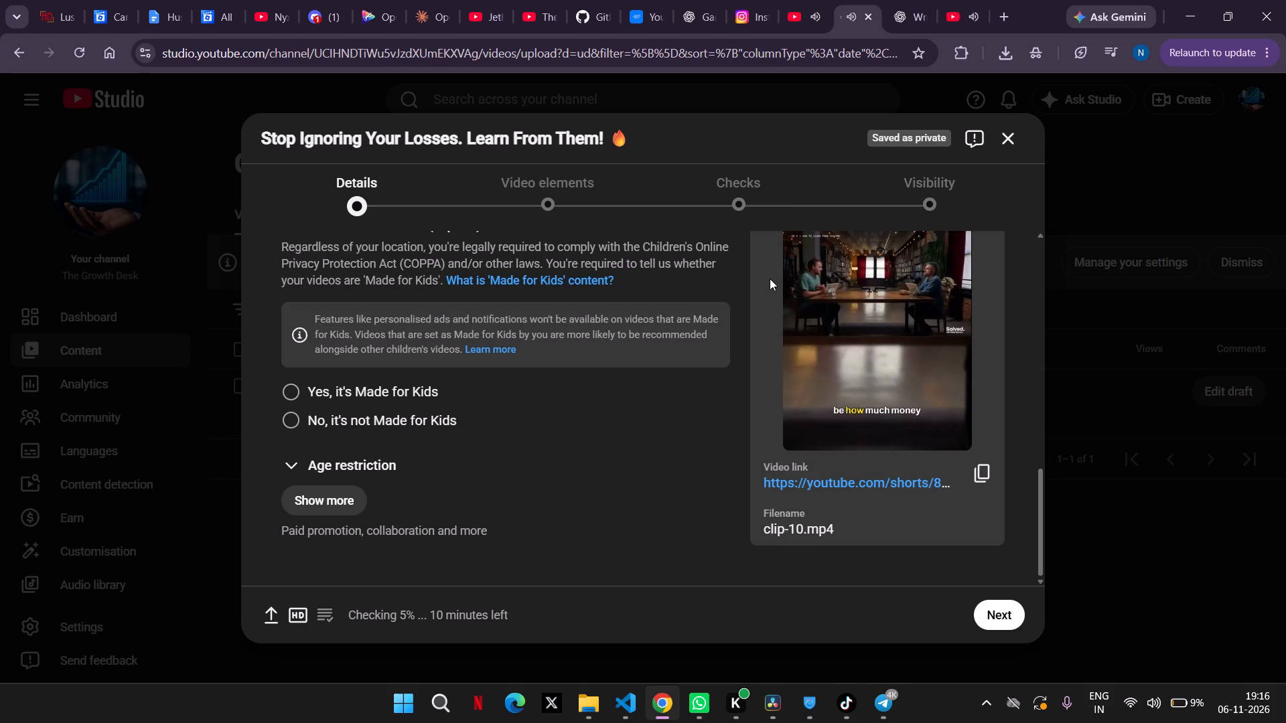
pyautogui.scroll(6, 770, 278)
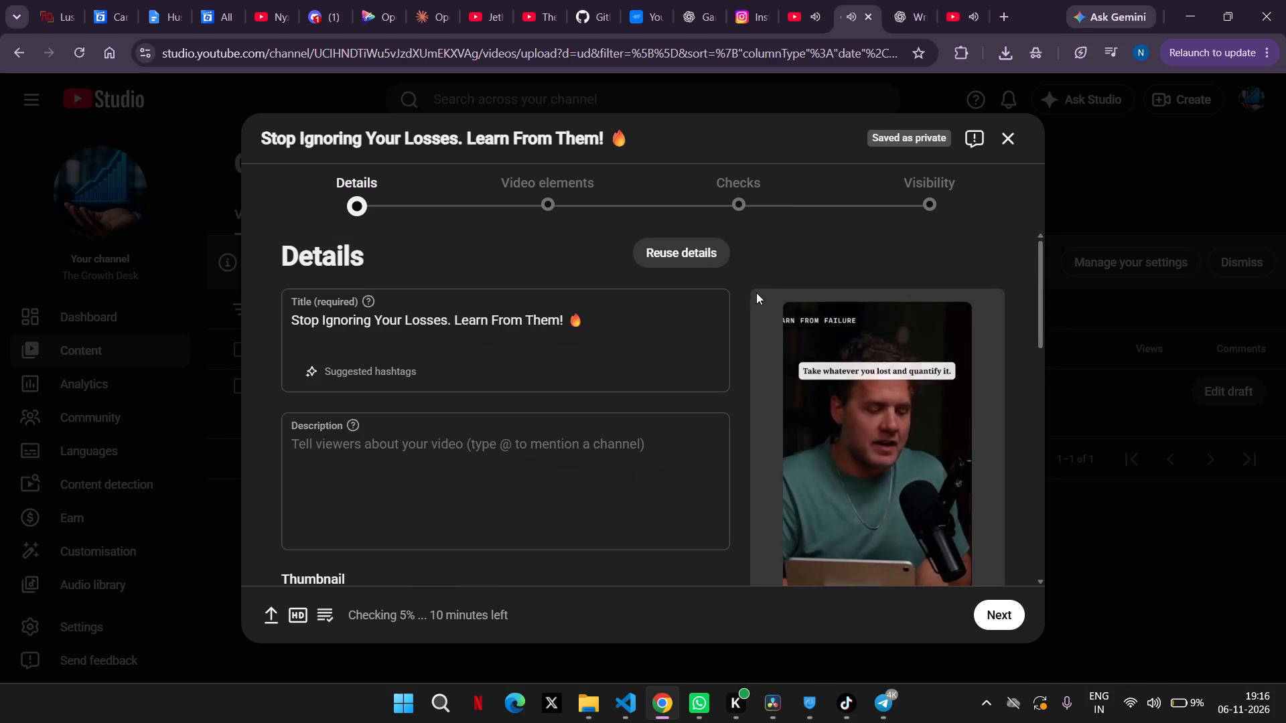
pyautogui.scroll(-1, 754, 299)
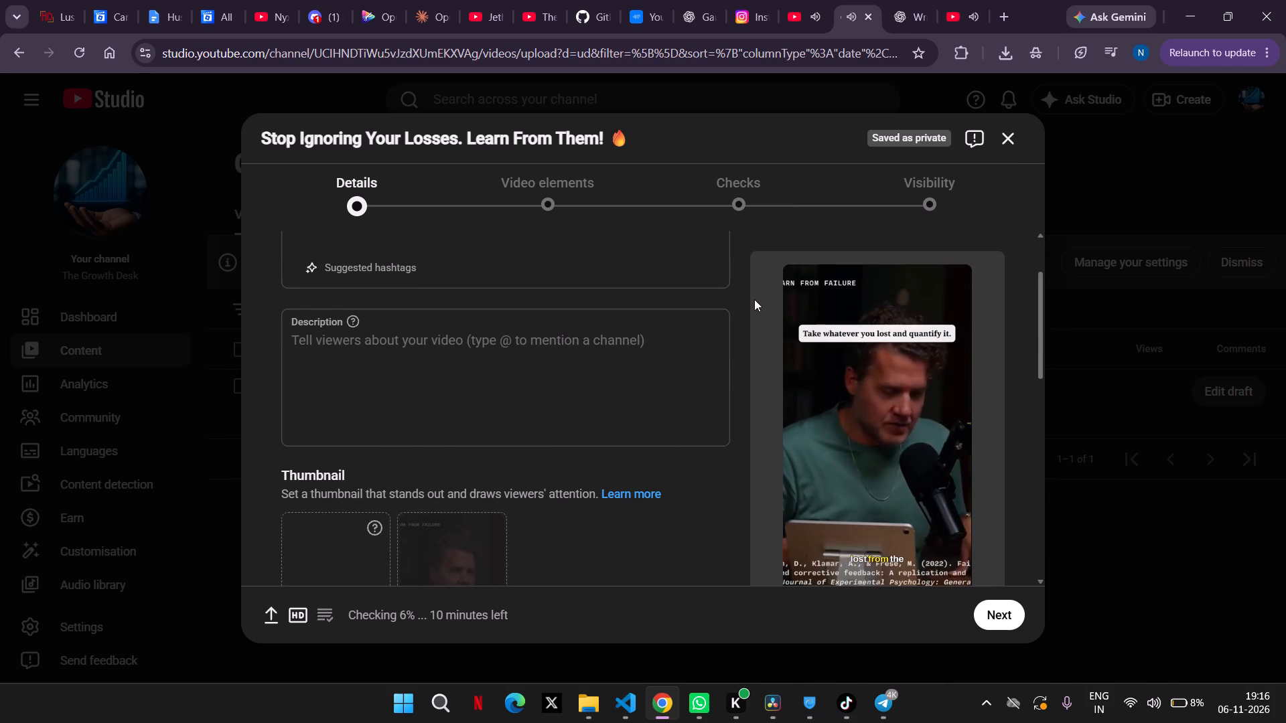
pyautogui.click(1011, 134)
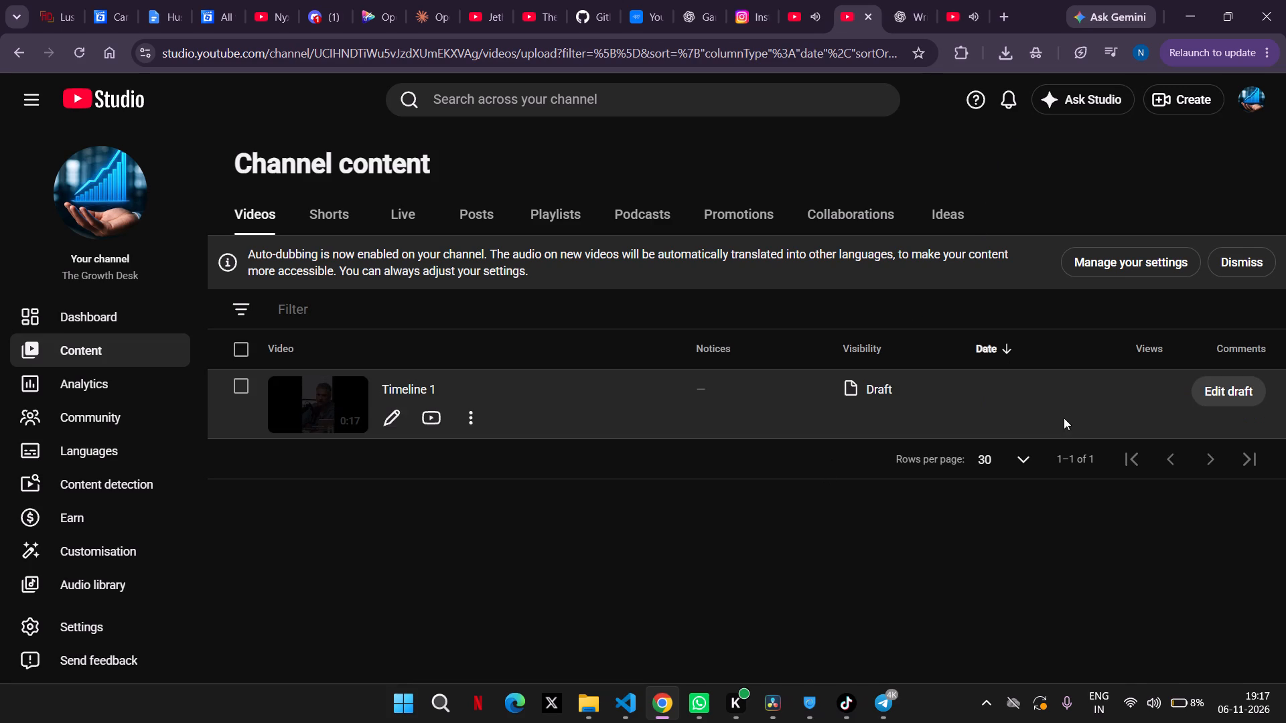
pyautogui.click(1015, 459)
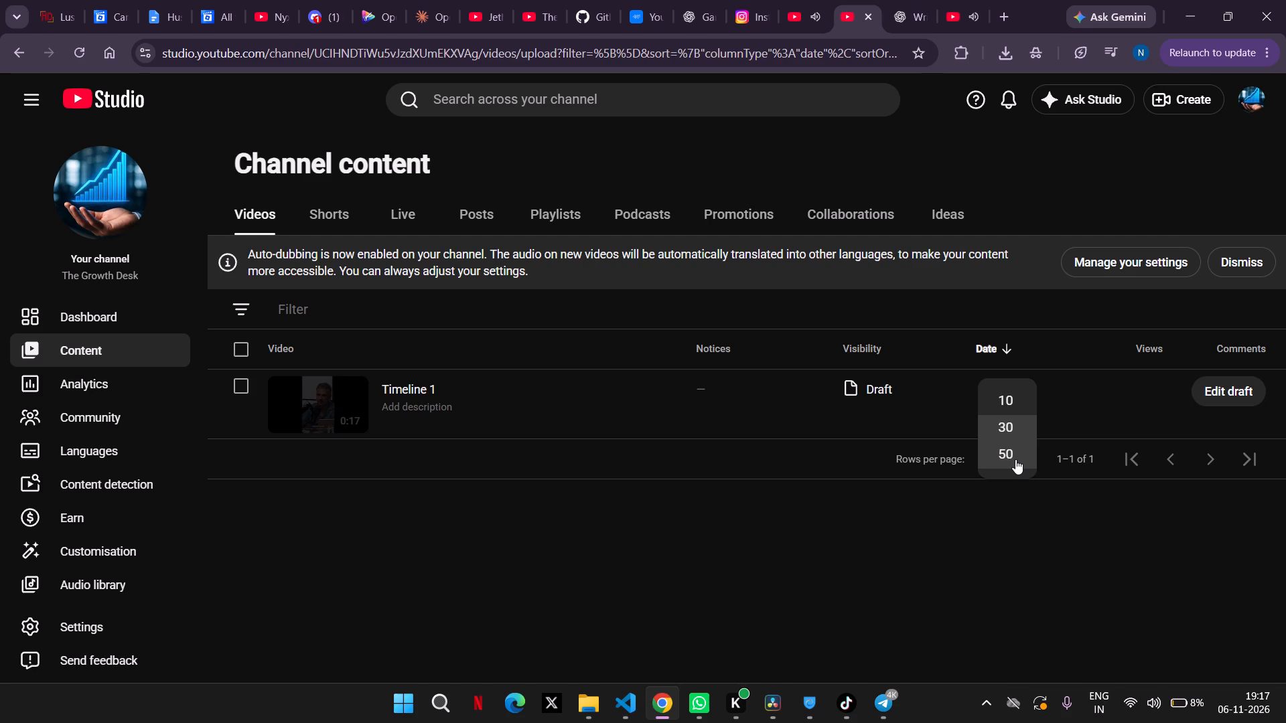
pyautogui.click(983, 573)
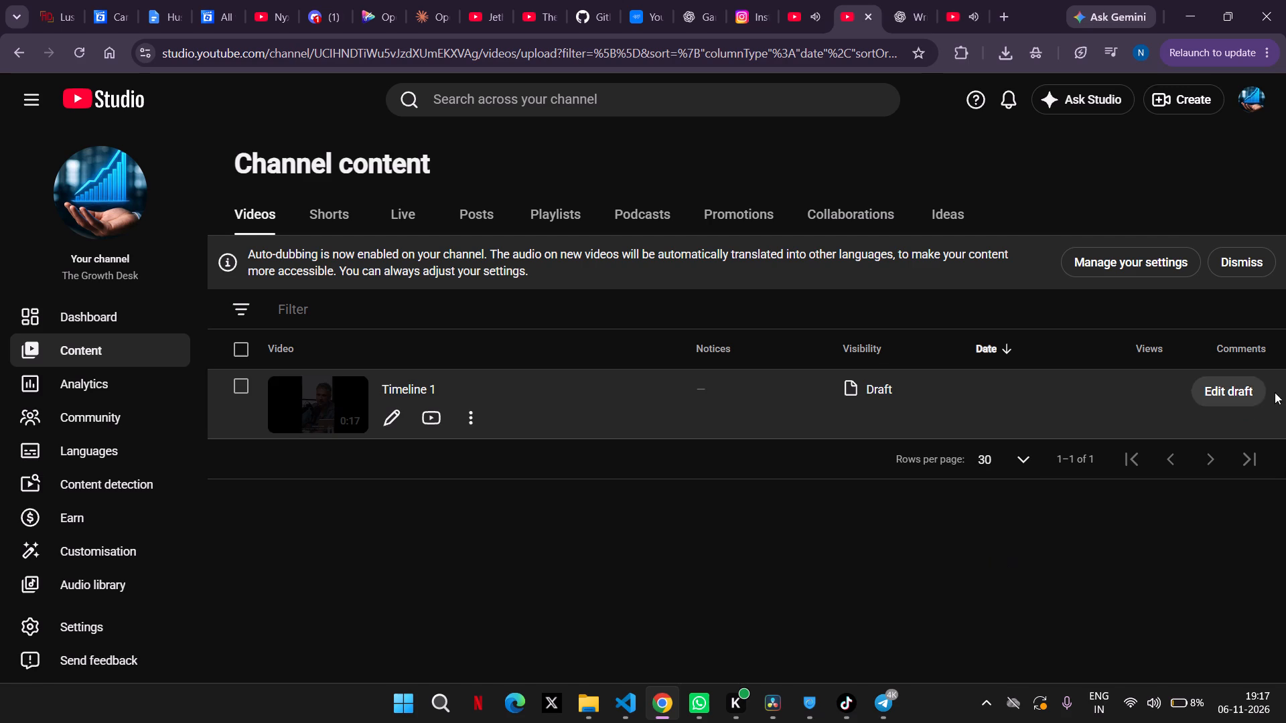
# Open the Timeline 1 draft and play its video preview.
pyautogui.click(397, 406)
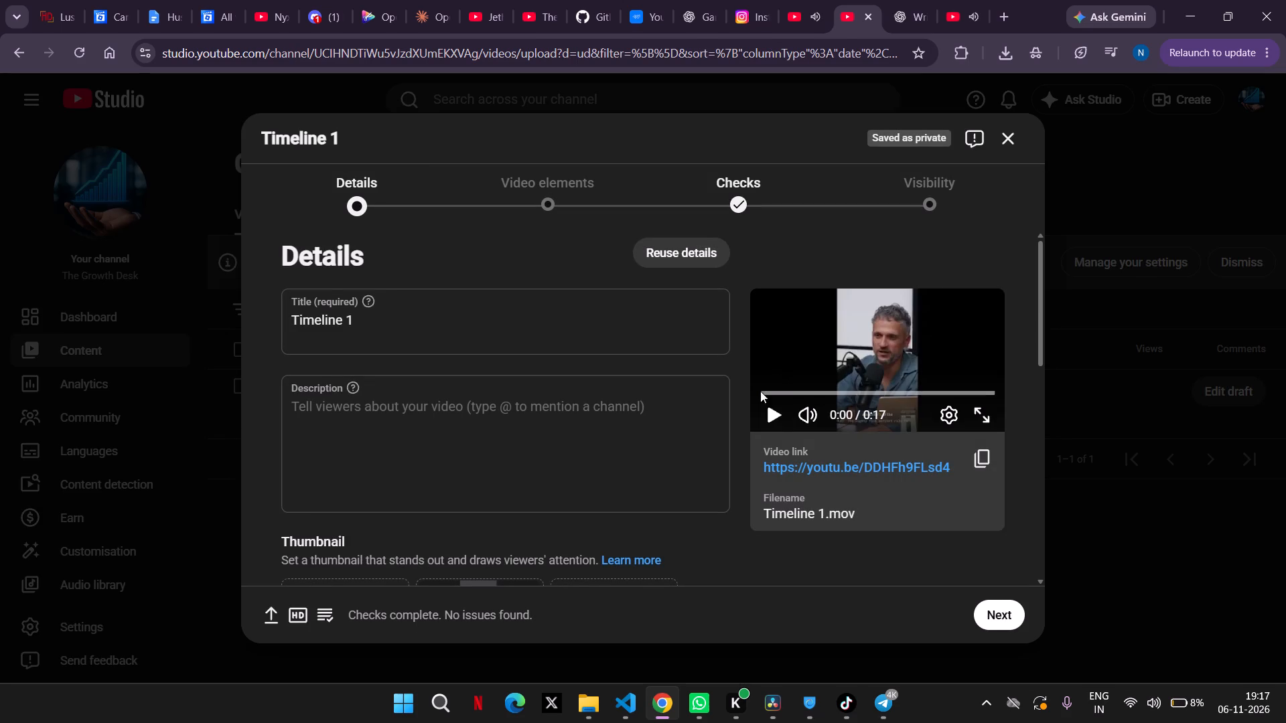
pyautogui.click(768, 416)
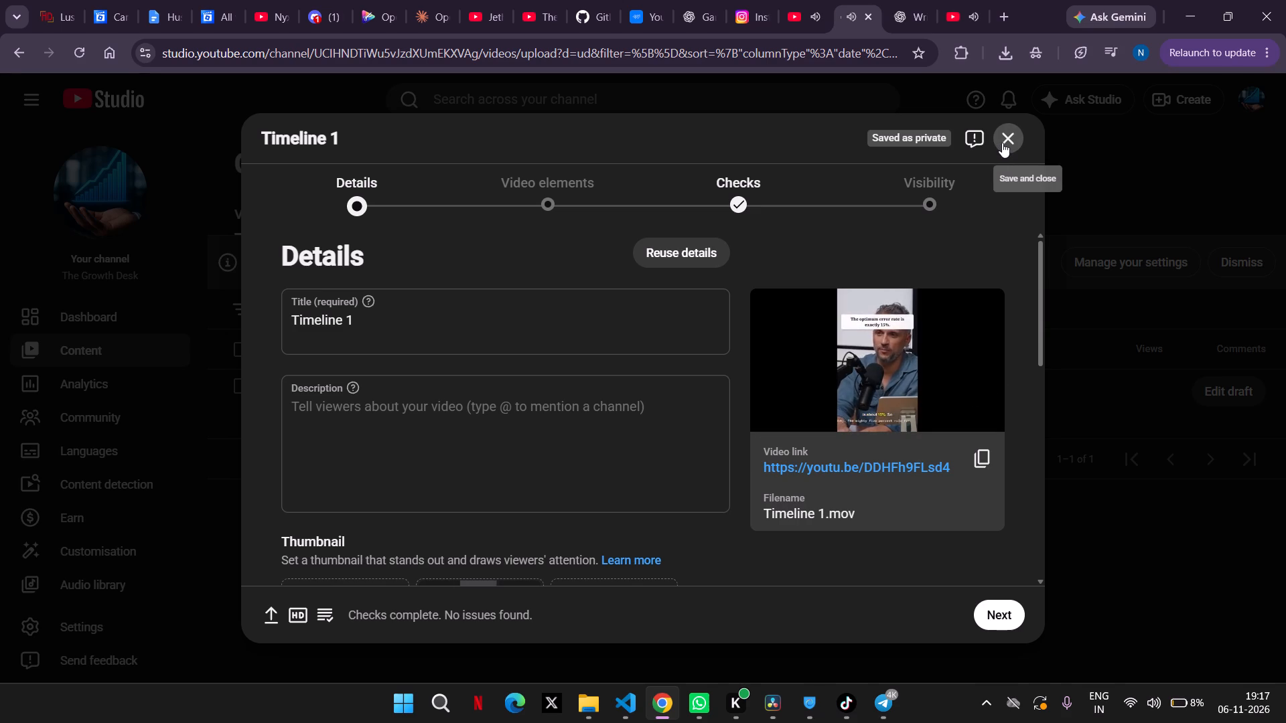
# Mark the Timeline 1 draft as not Made for Kids and continue to Video elements.
pyautogui.click(995, 614)
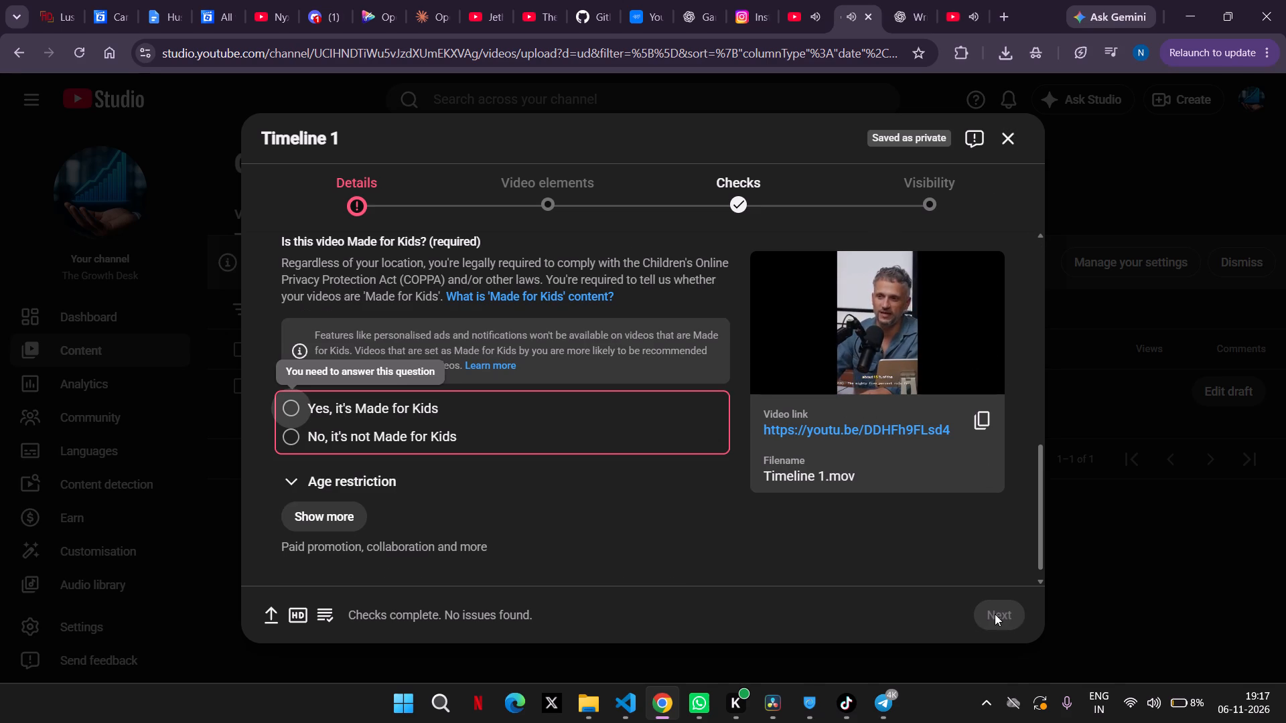
pyautogui.click(288, 433)
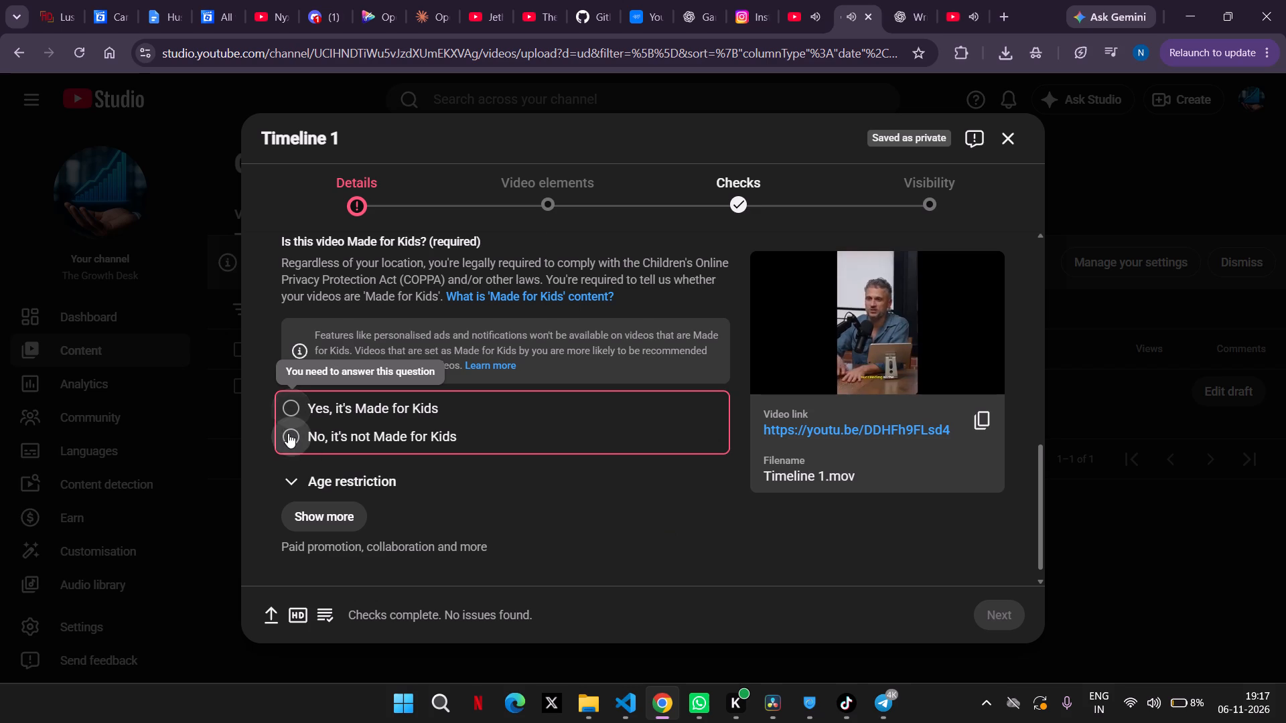
pyautogui.click(1009, 616)
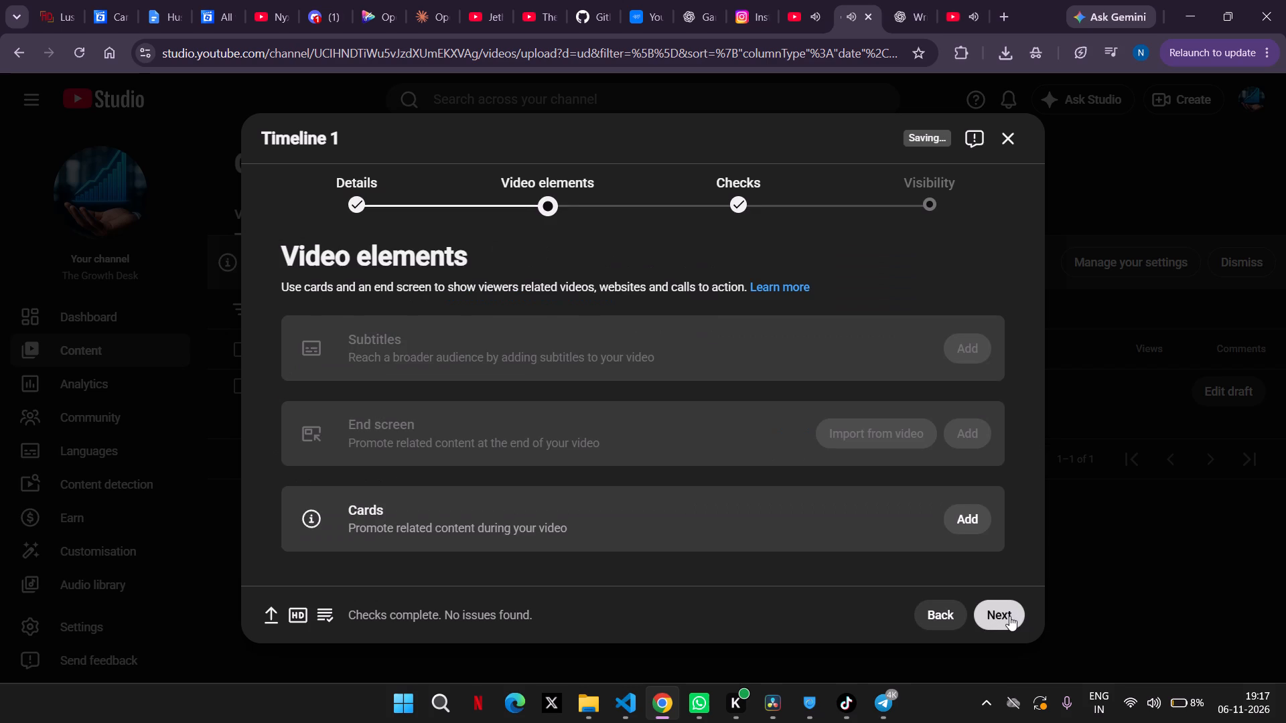
# Advance the Timeline 1 draft to the Checks stage, then save and close it.
pyautogui.scroll(-2, 914, 488)
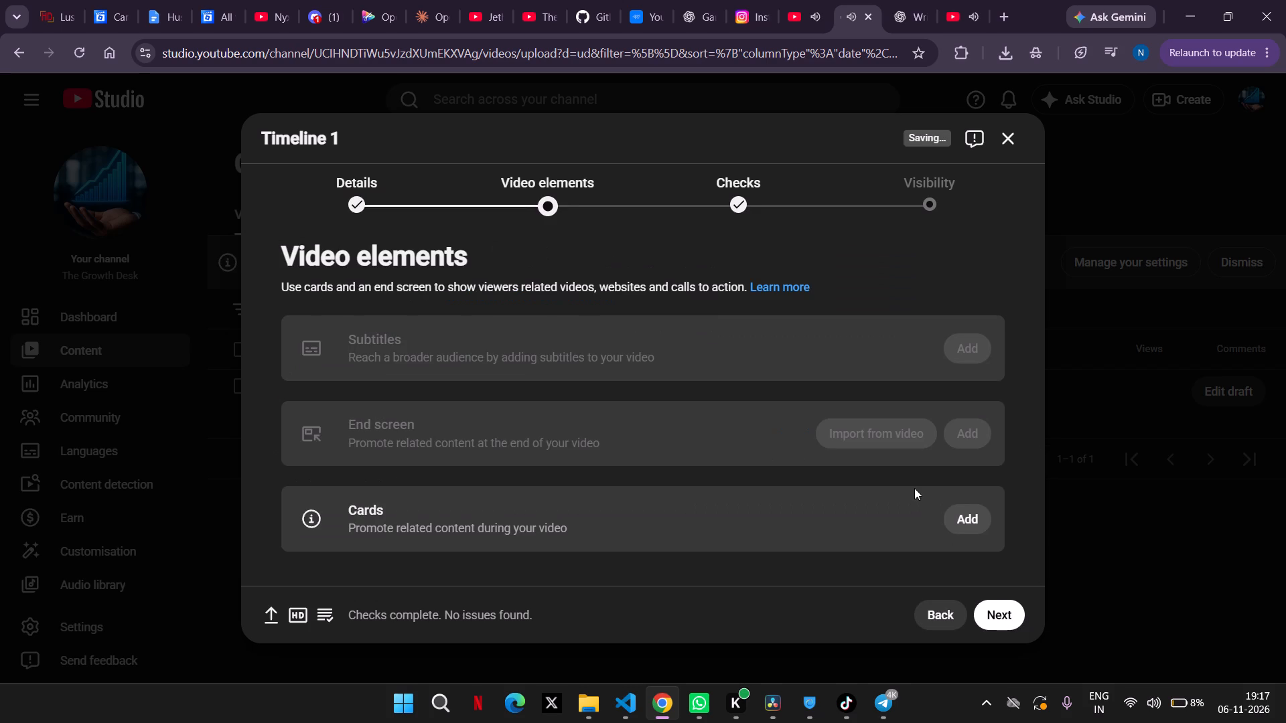
pyautogui.scroll(-2, 914, 488)
pyautogui.click(1001, 616)
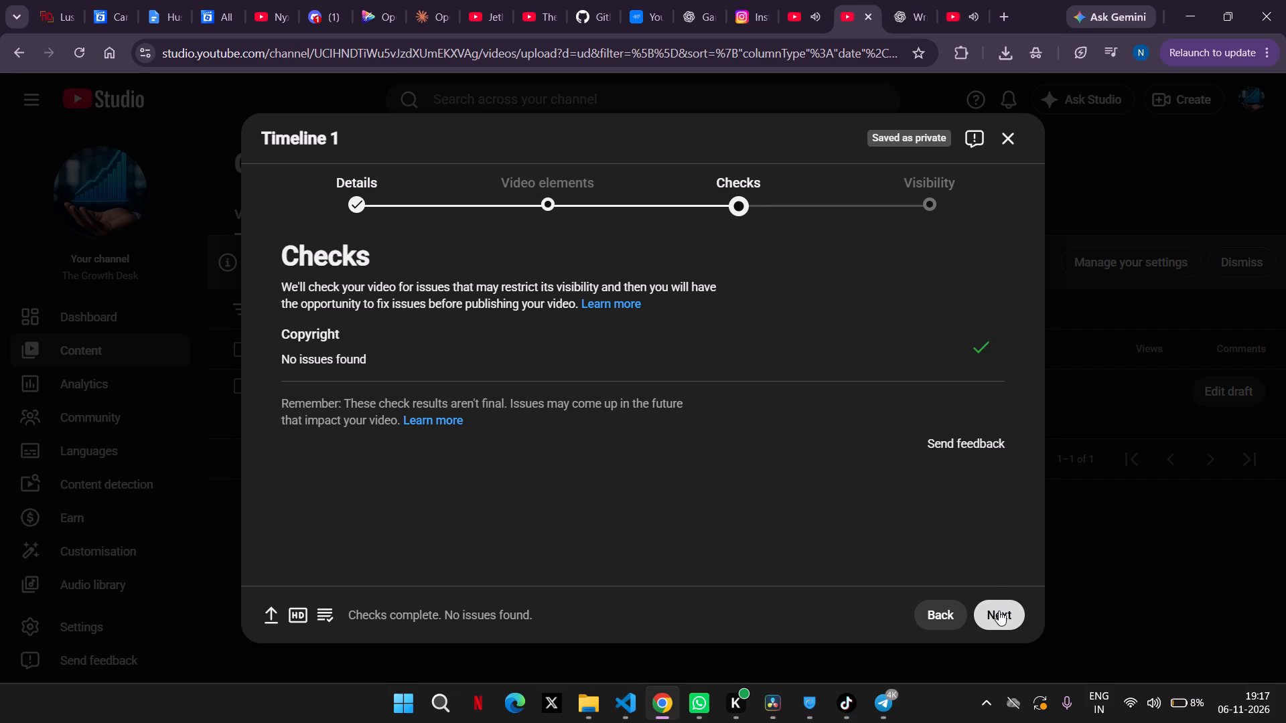
pyautogui.click(999, 138)
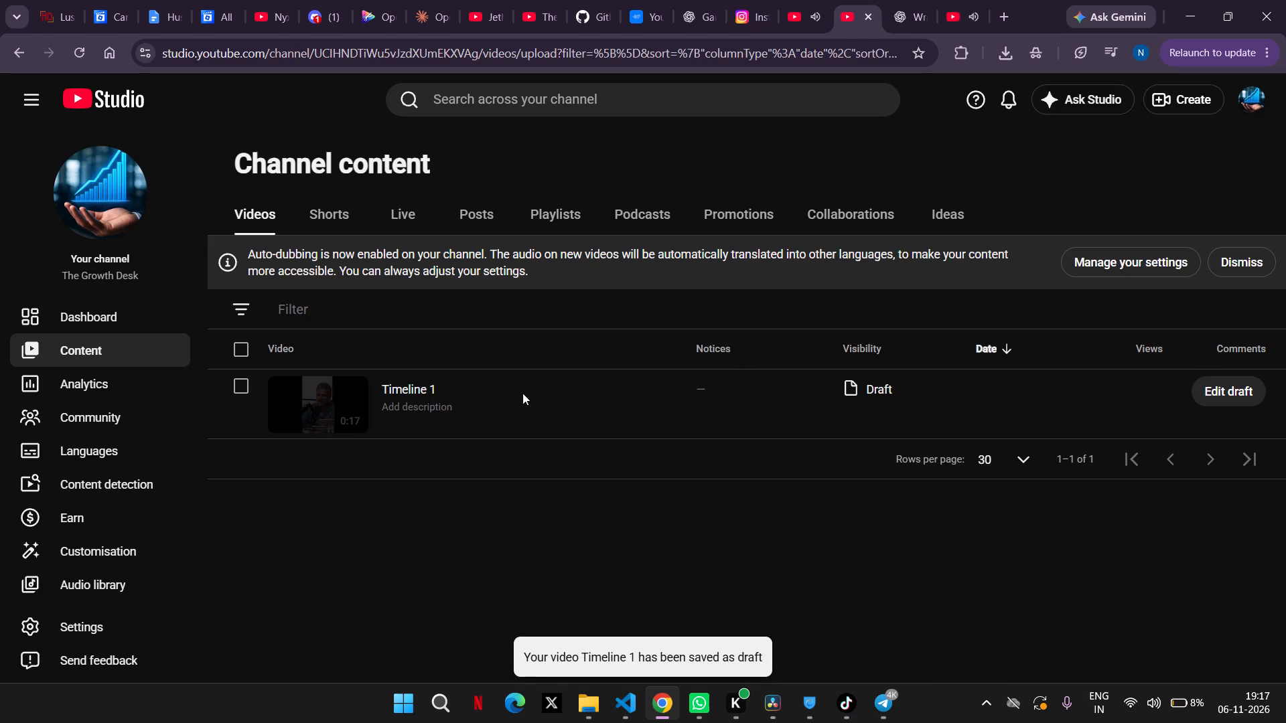
pyautogui.click(330, 218)
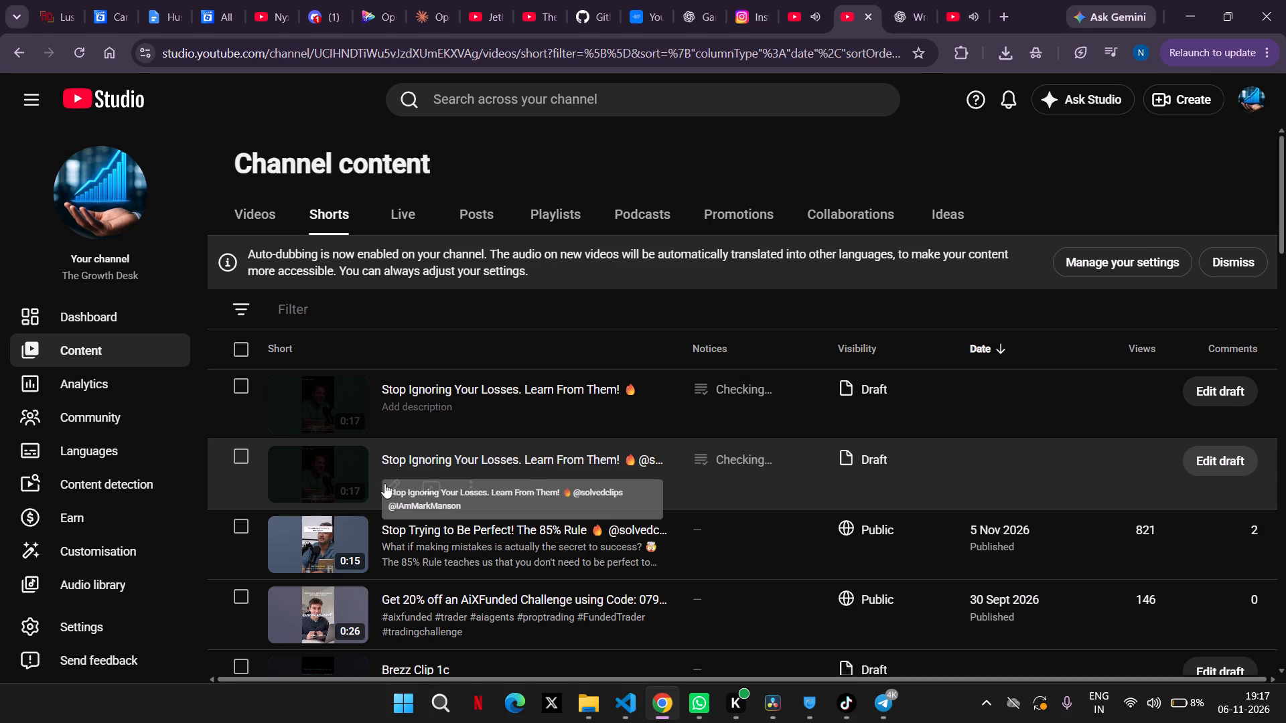
pyautogui.click(384, 486)
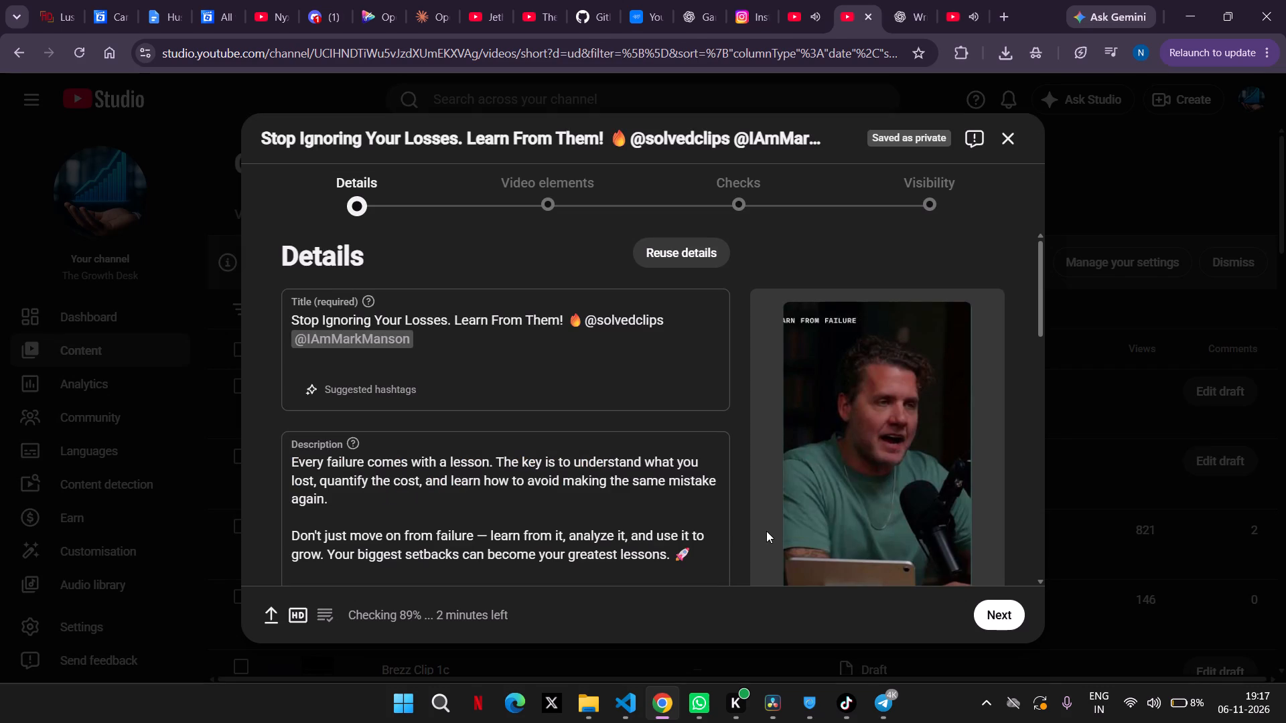
pyautogui.scroll(-5, 739, 505)
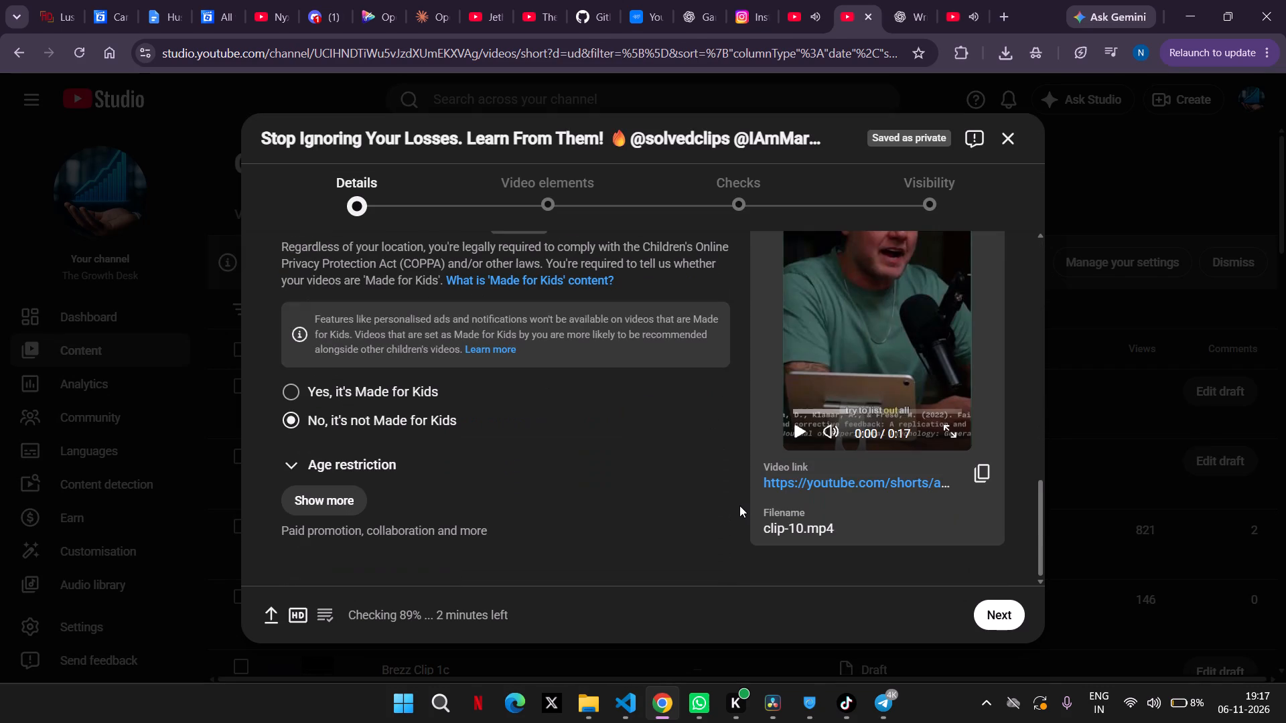
pyautogui.scroll(-1, 739, 505)
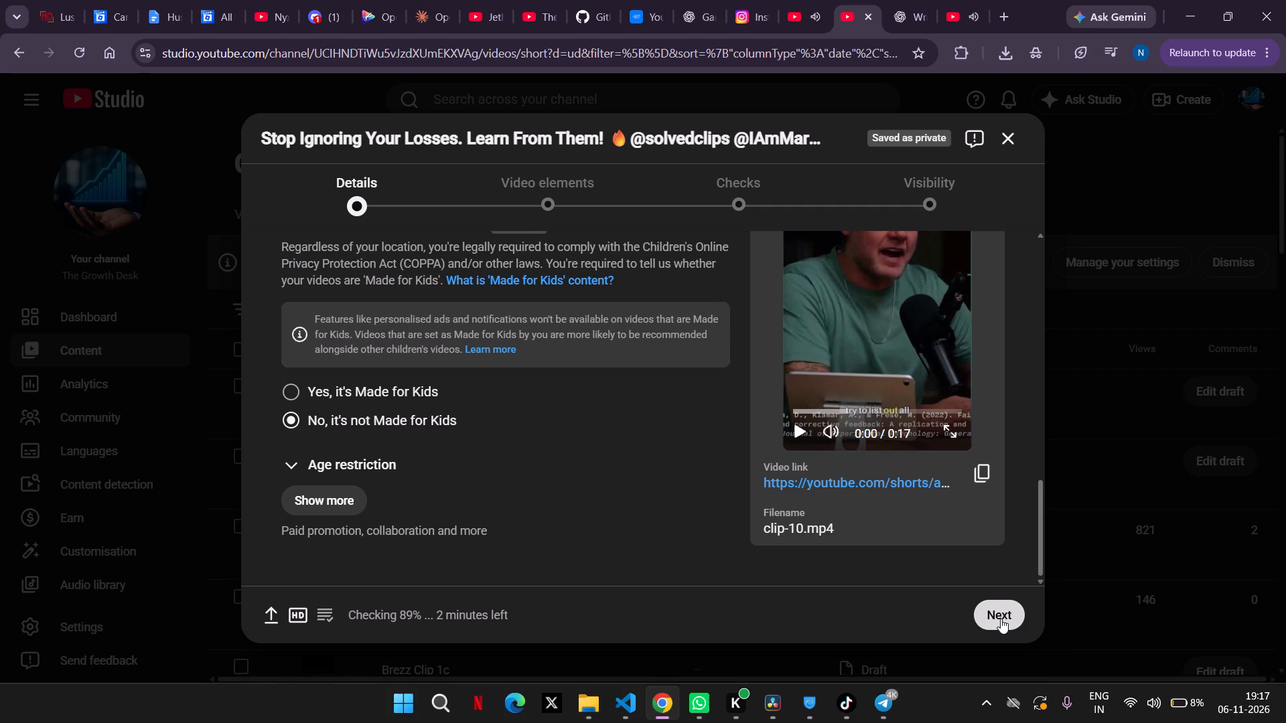
# Copy the video link of the clip 10 Short from its Details stage.
pyautogui.click(1001, 619)
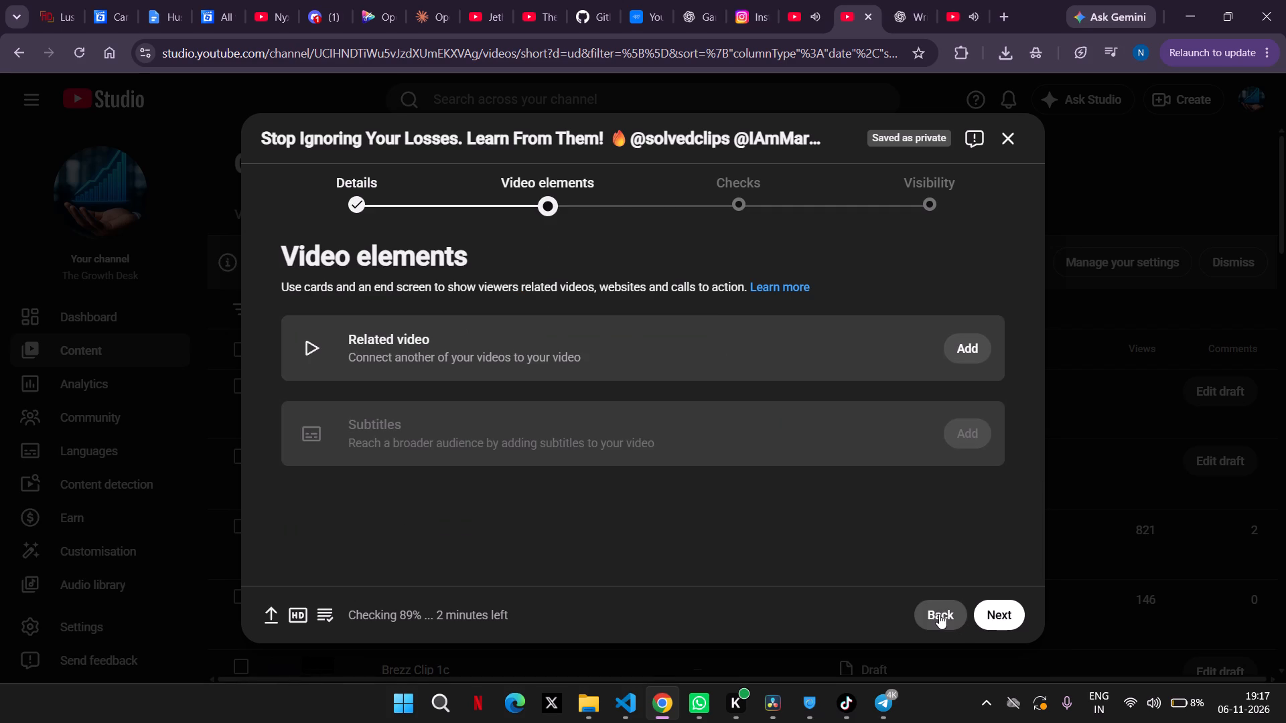
pyautogui.click(939, 614)
pyautogui.scroll(-2, 969, 460)
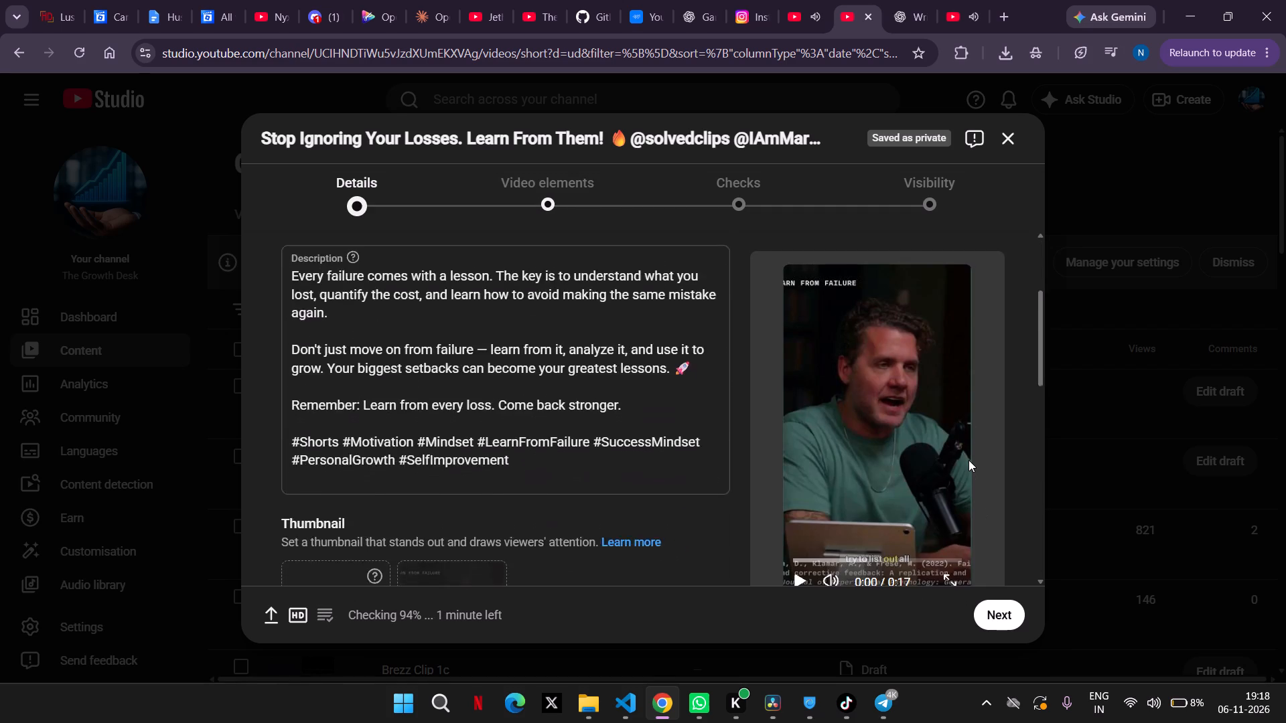
pyautogui.scroll(-4, 969, 460)
pyautogui.click(983, 468)
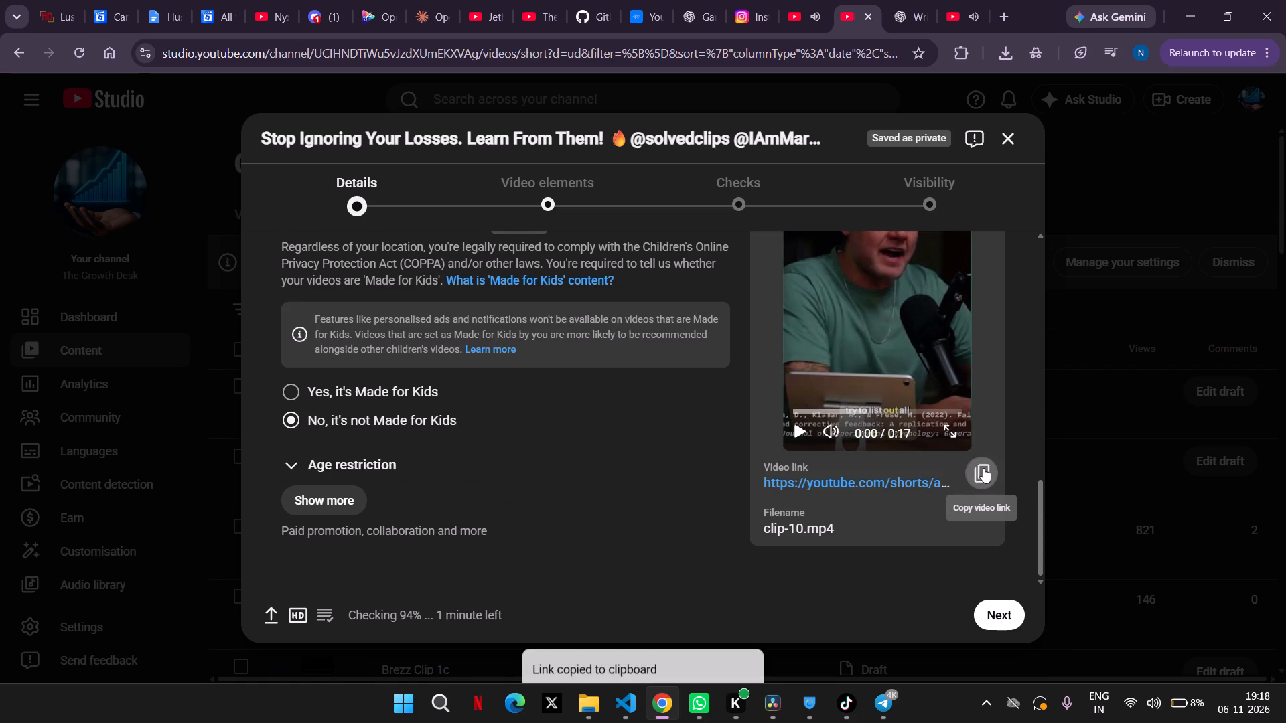
# Advance the Short's draft through Video elements to the Checks stage.
pyautogui.click(993, 615)
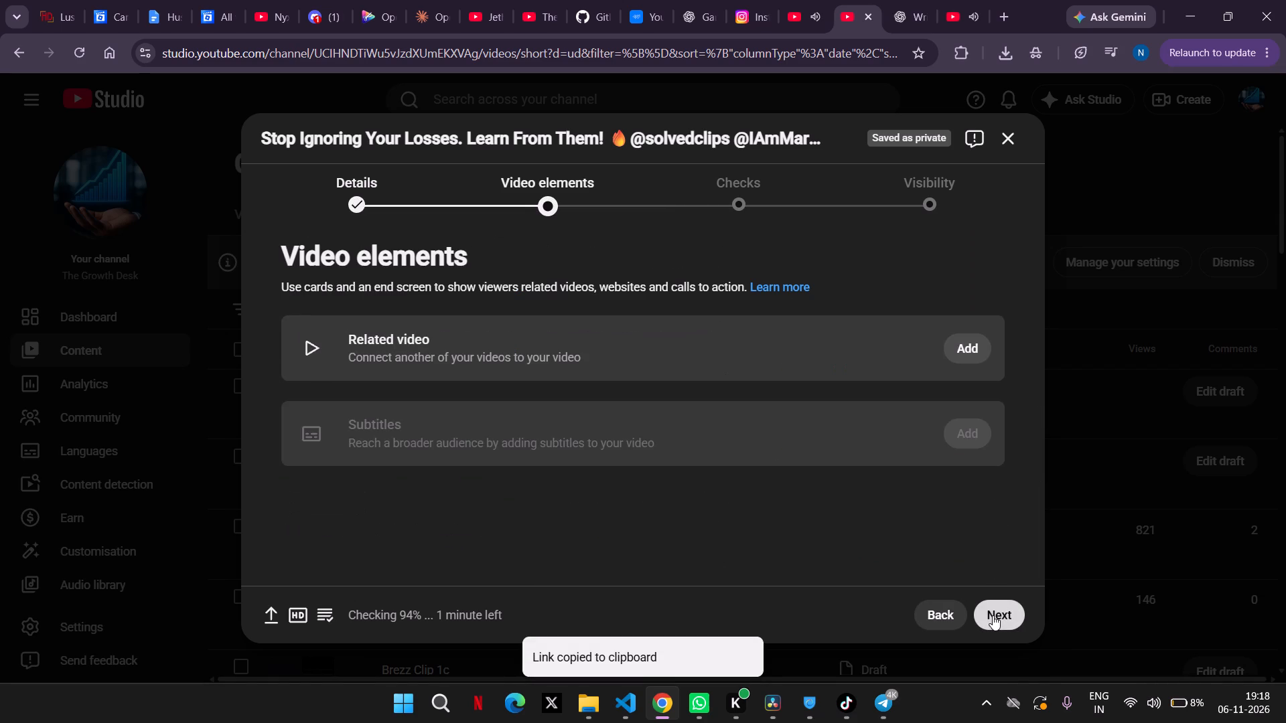
pyautogui.click(993, 615)
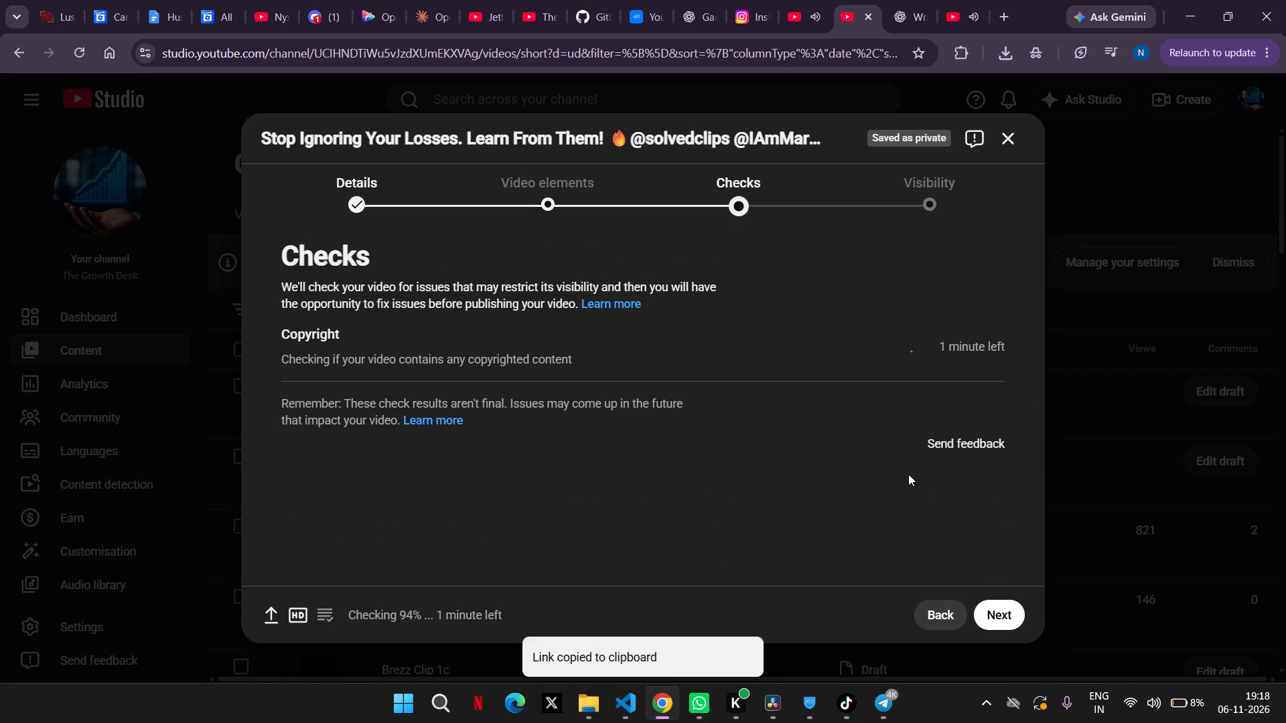
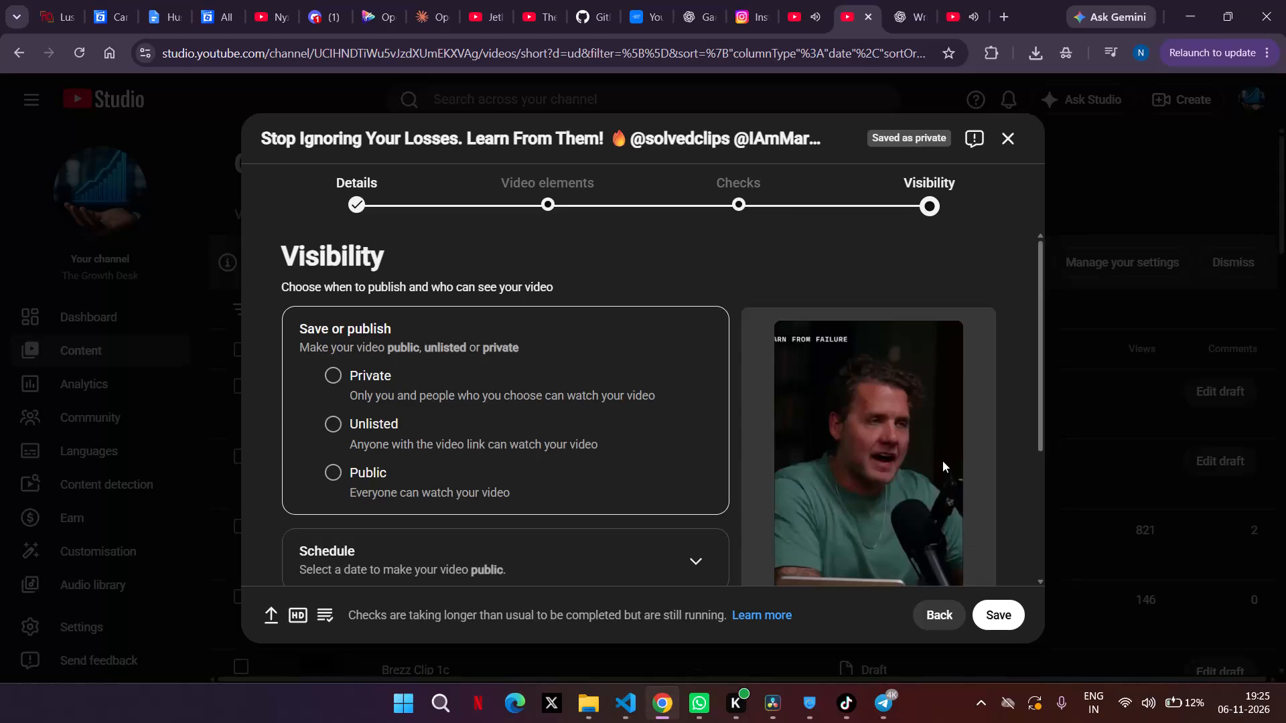
# Set the Short's visibility to Public, briefly play its preview, publish it, and dismiss the sharing dialog.
pyautogui.click(334, 473)
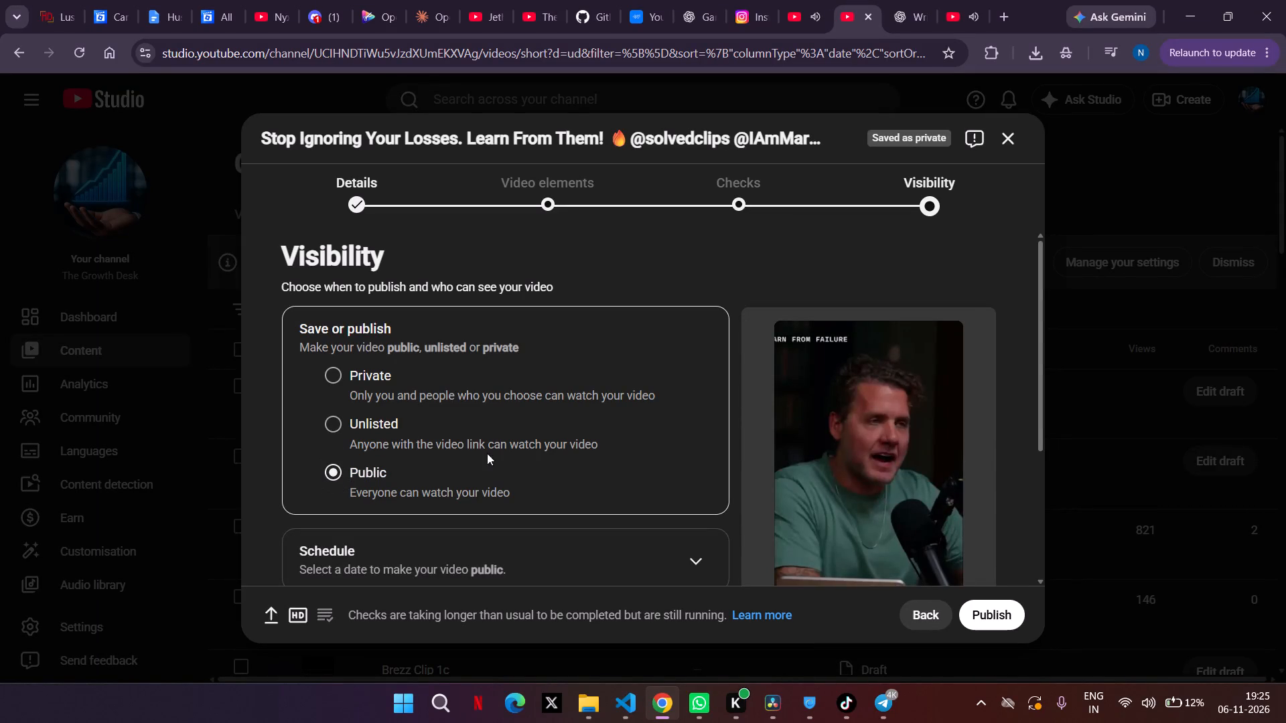
pyautogui.scroll(-2, 737, 471)
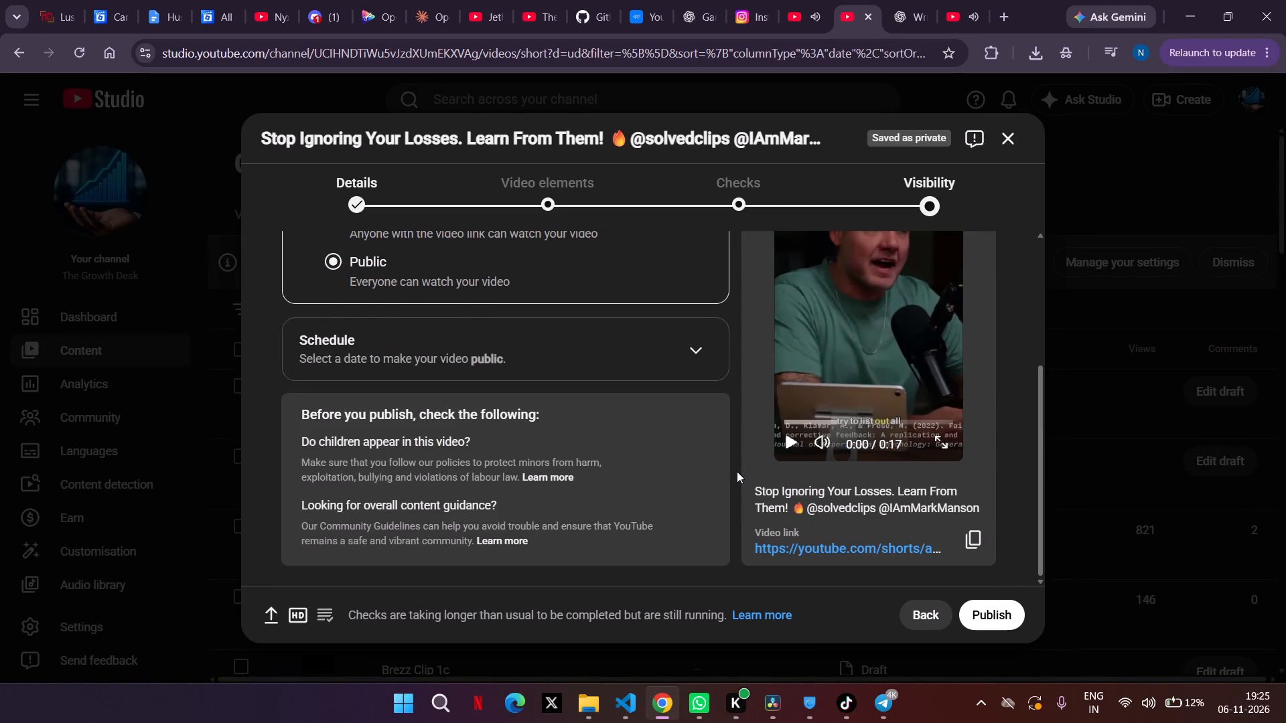
pyautogui.doubleClick(784, 430)
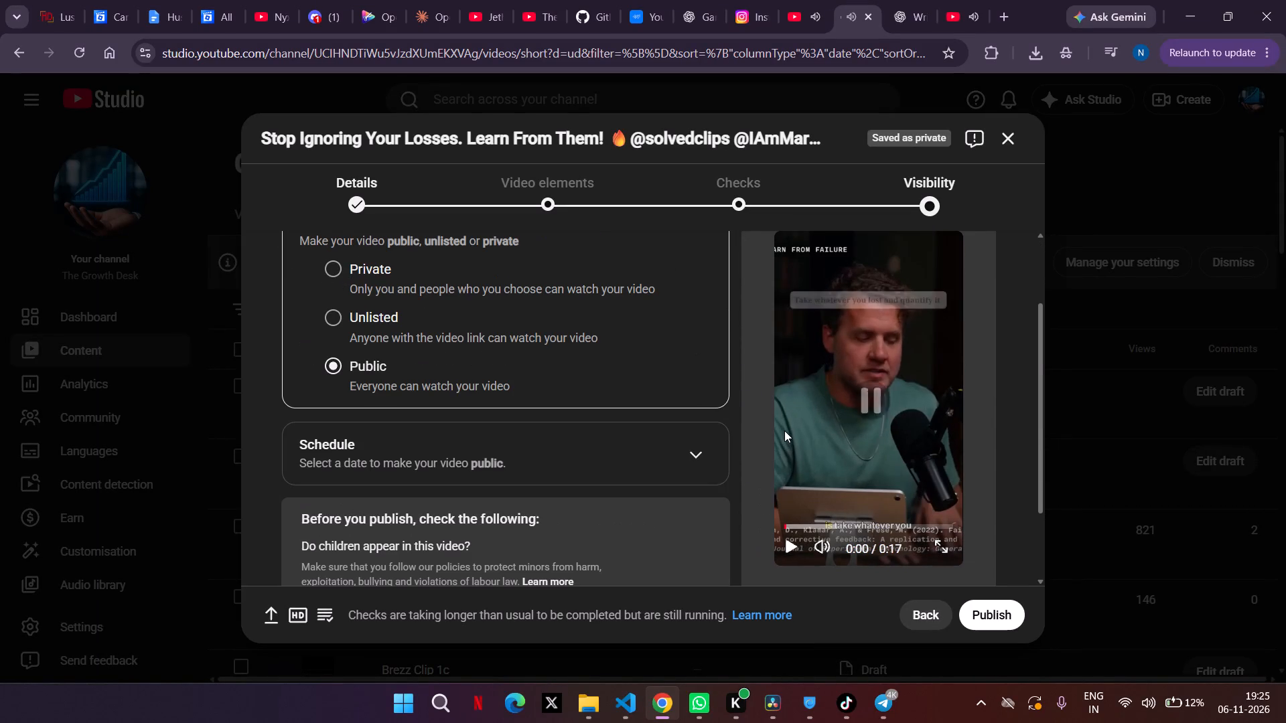
pyautogui.click(799, 440)
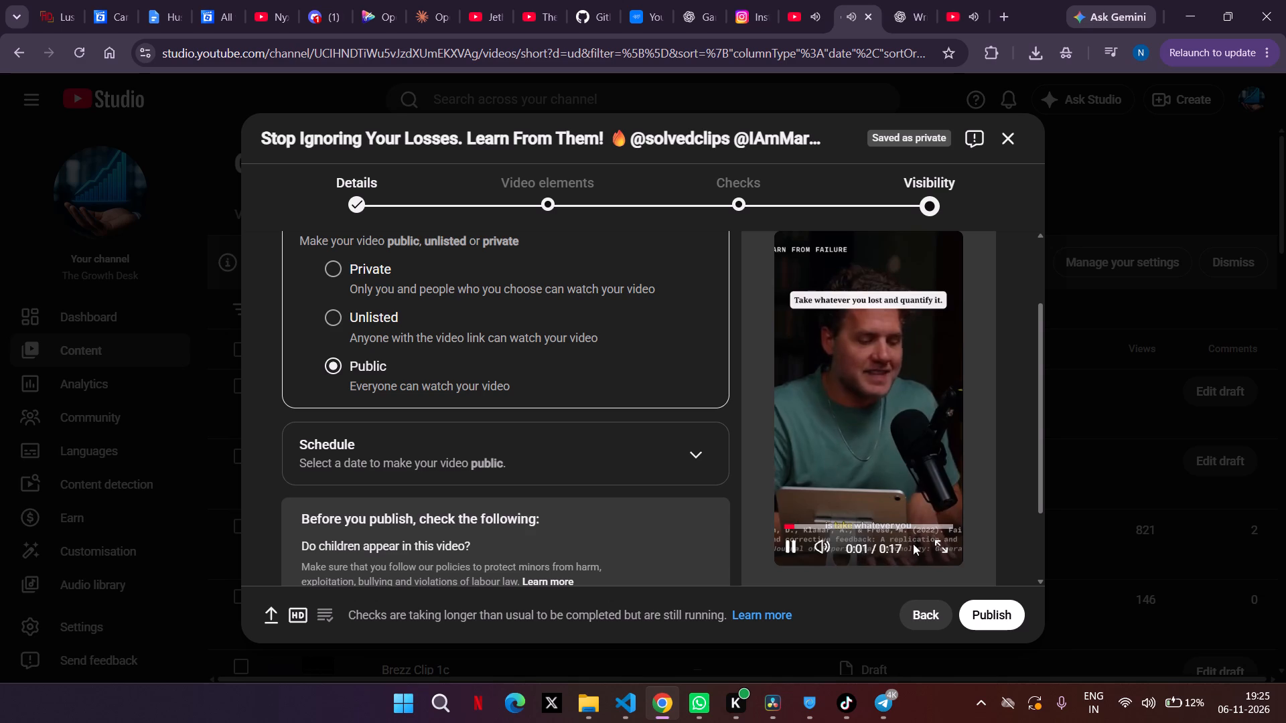
pyautogui.click(990, 619)
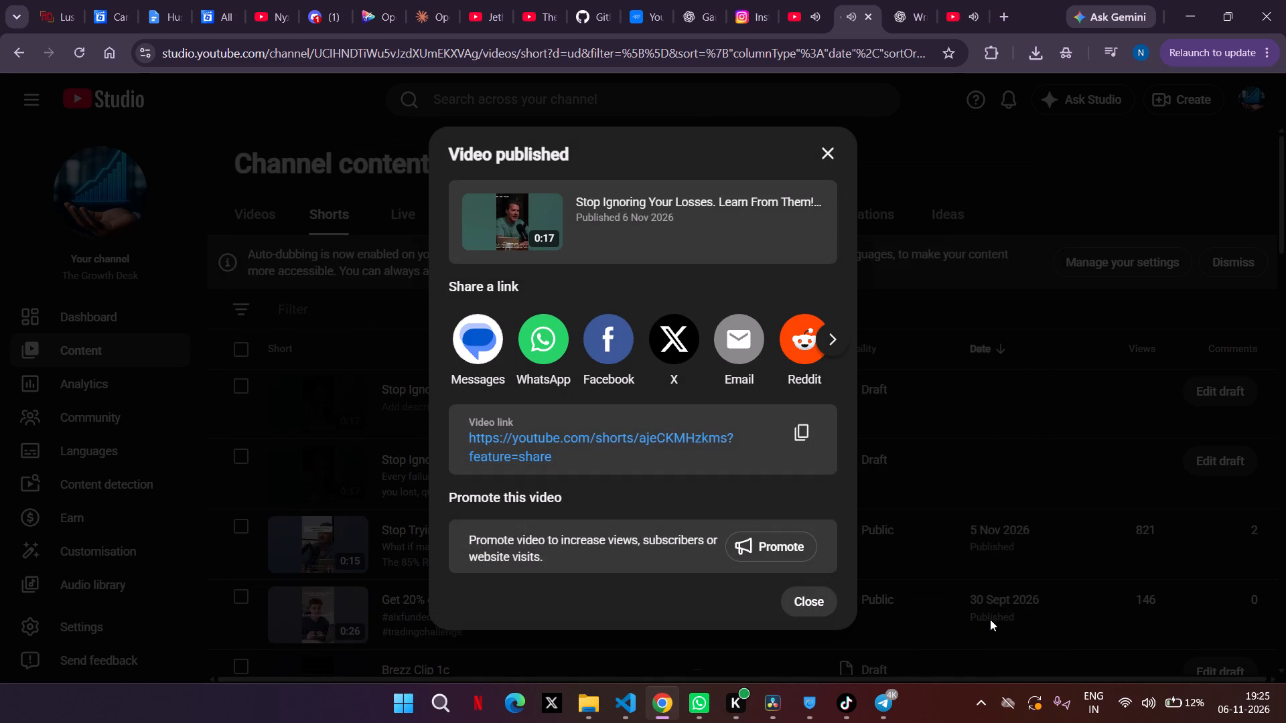
pyautogui.click(806, 598)
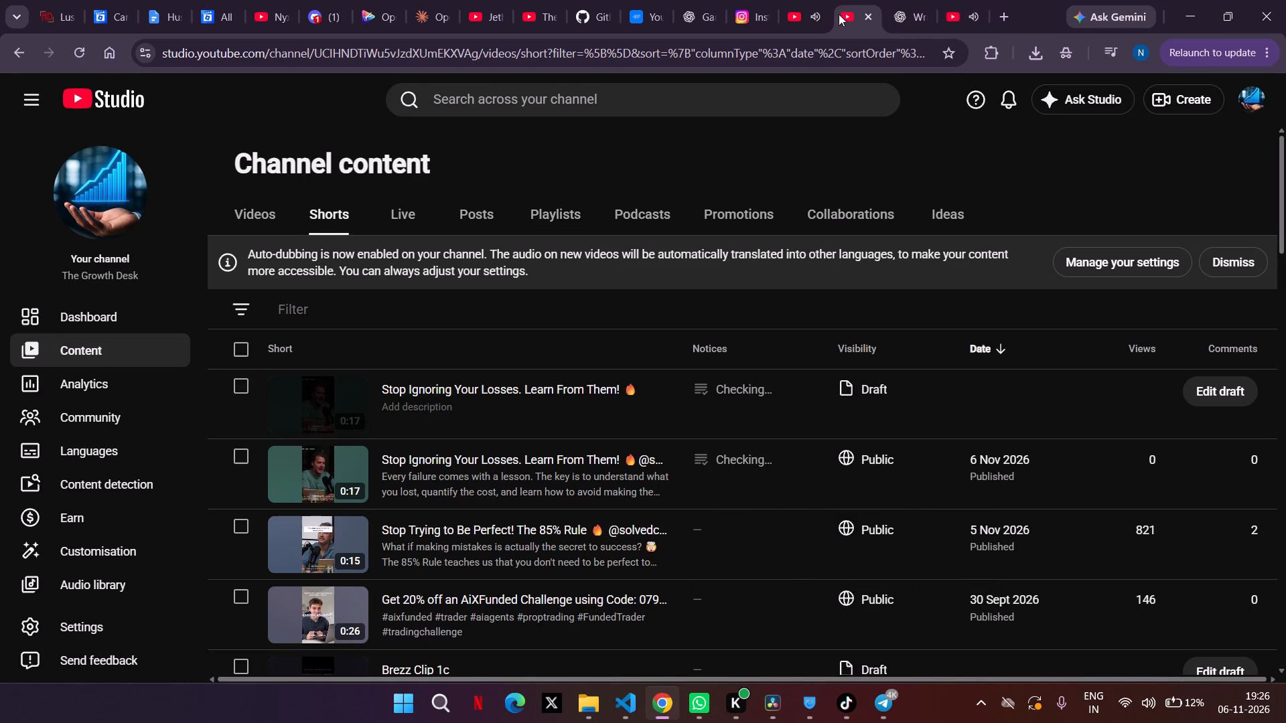
# Open The Growth Desk channel page and play the newly published Short, then return to the channel page.
pyautogui.click(1254, 93)
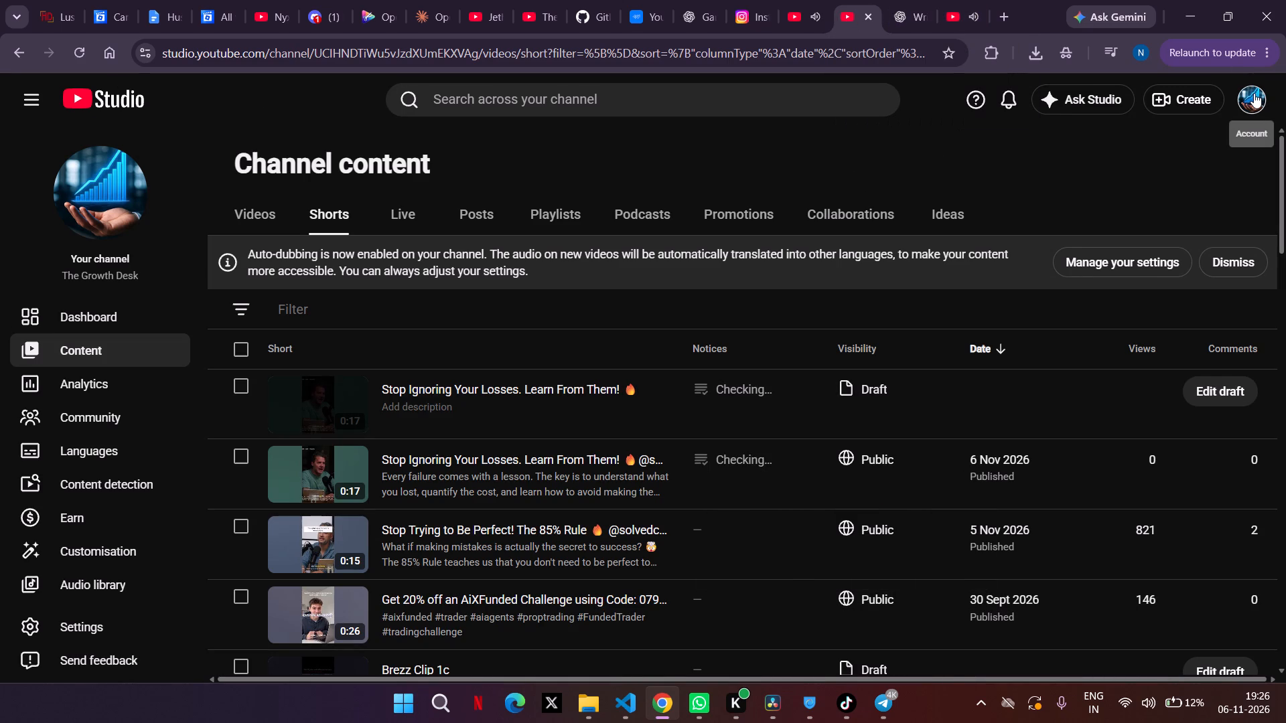
pyautogui.click(1131, 193)
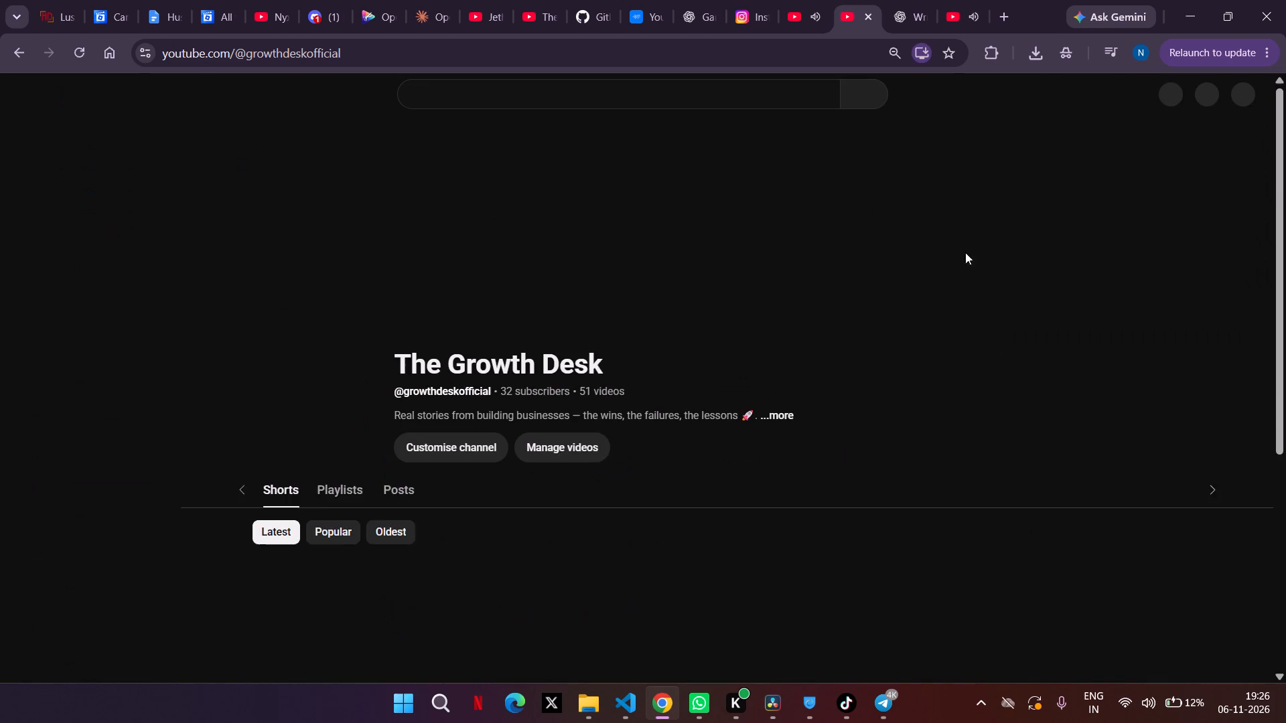
pyautogui.scroll(-2, 661, 398)
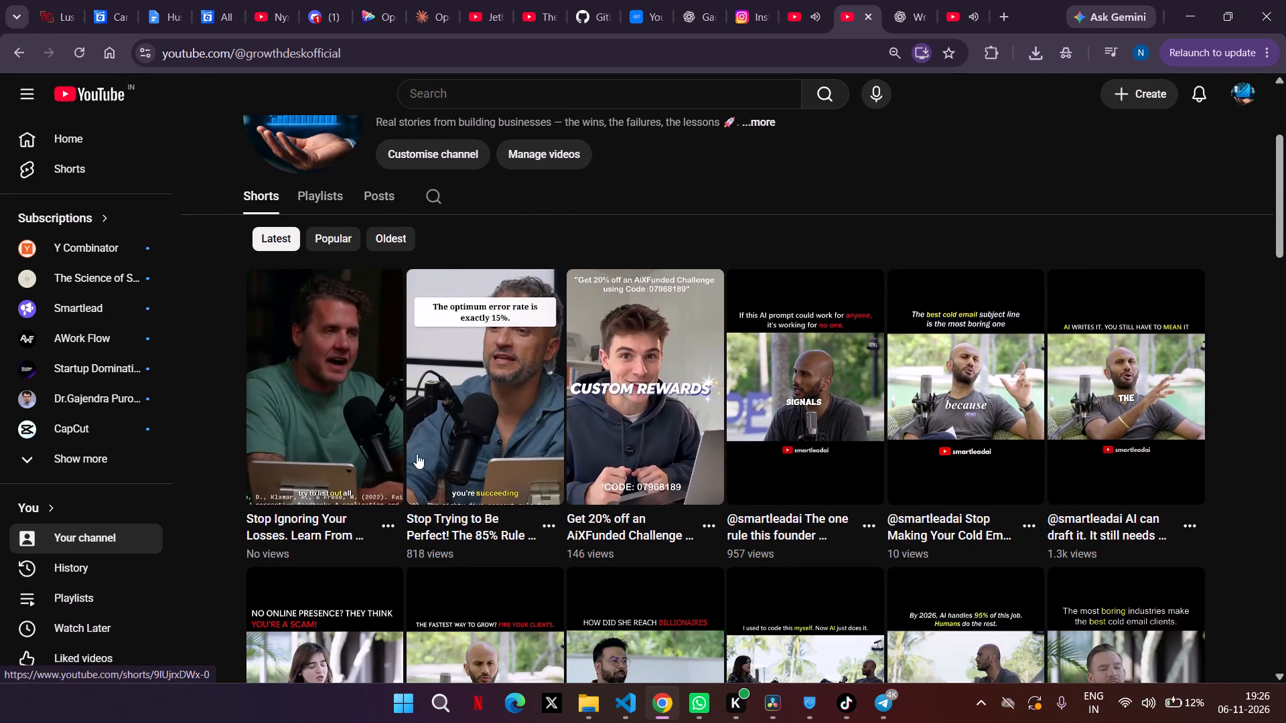
pyautogui.click(336, 405)
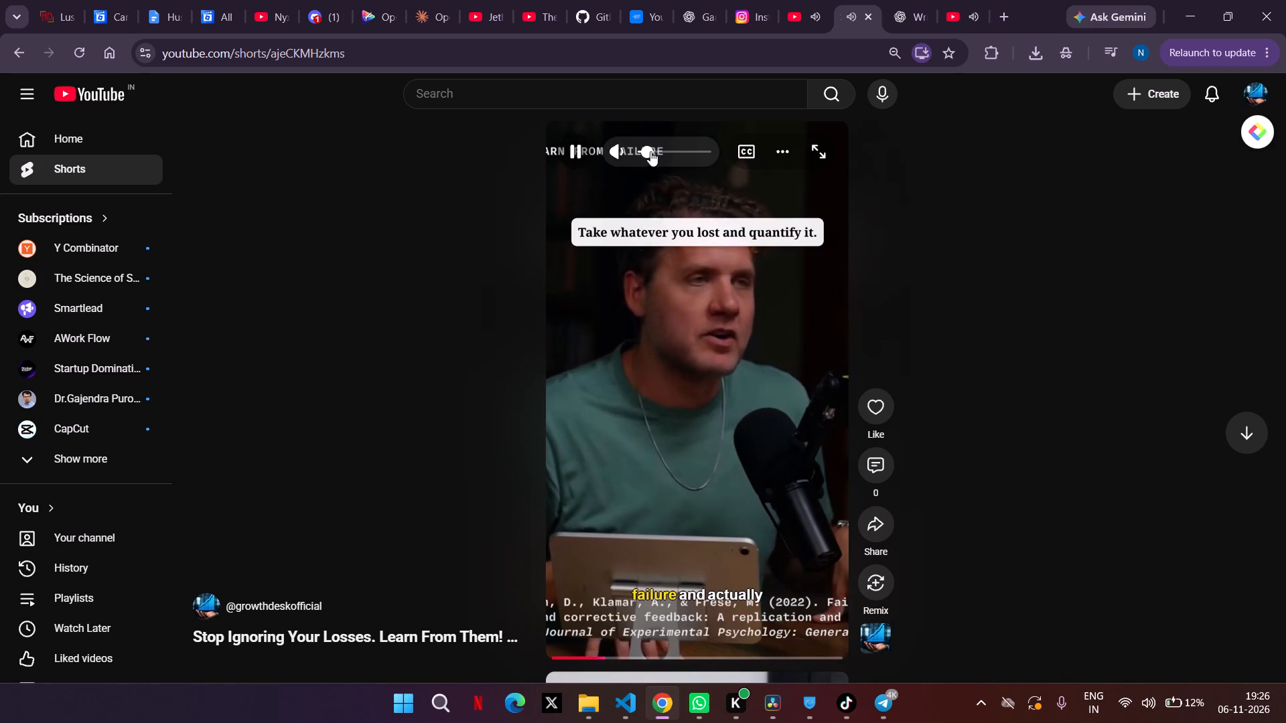
pyautogui.hscroll(4, 551, 333)
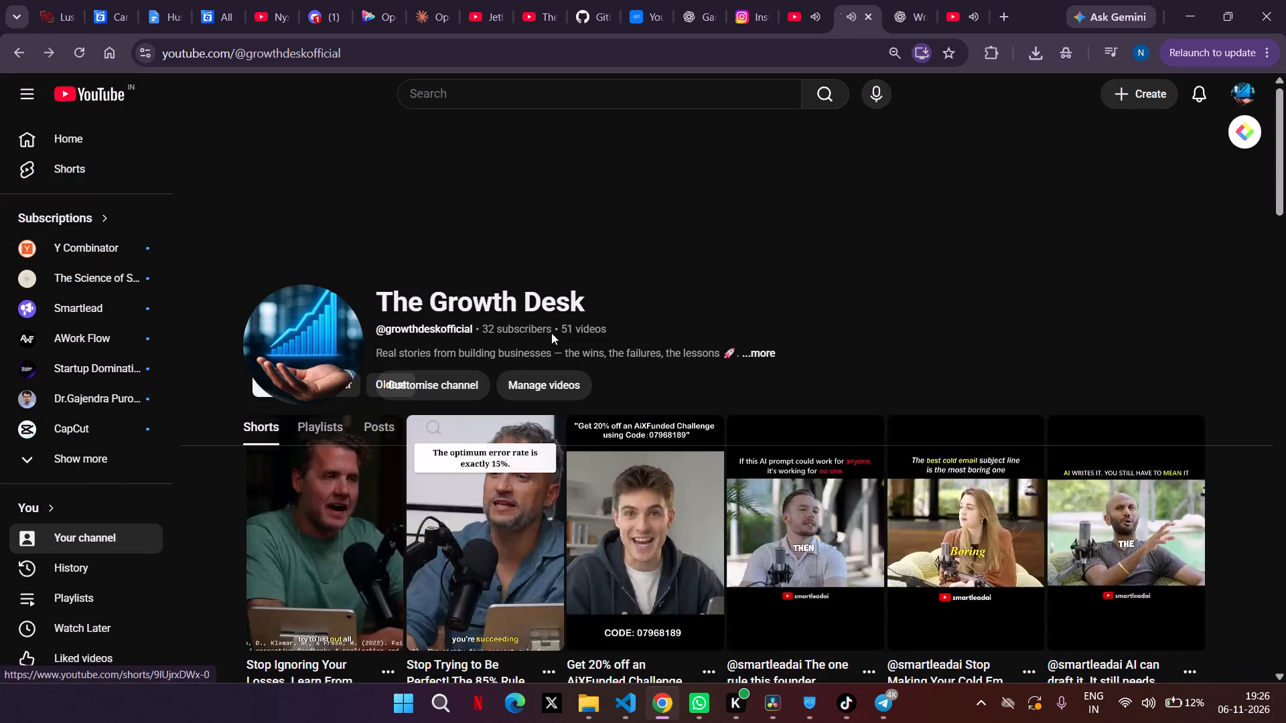
# Browse the recommended videos and Shorts on the YouTube home feed.
pyautogui.click(70, 88)
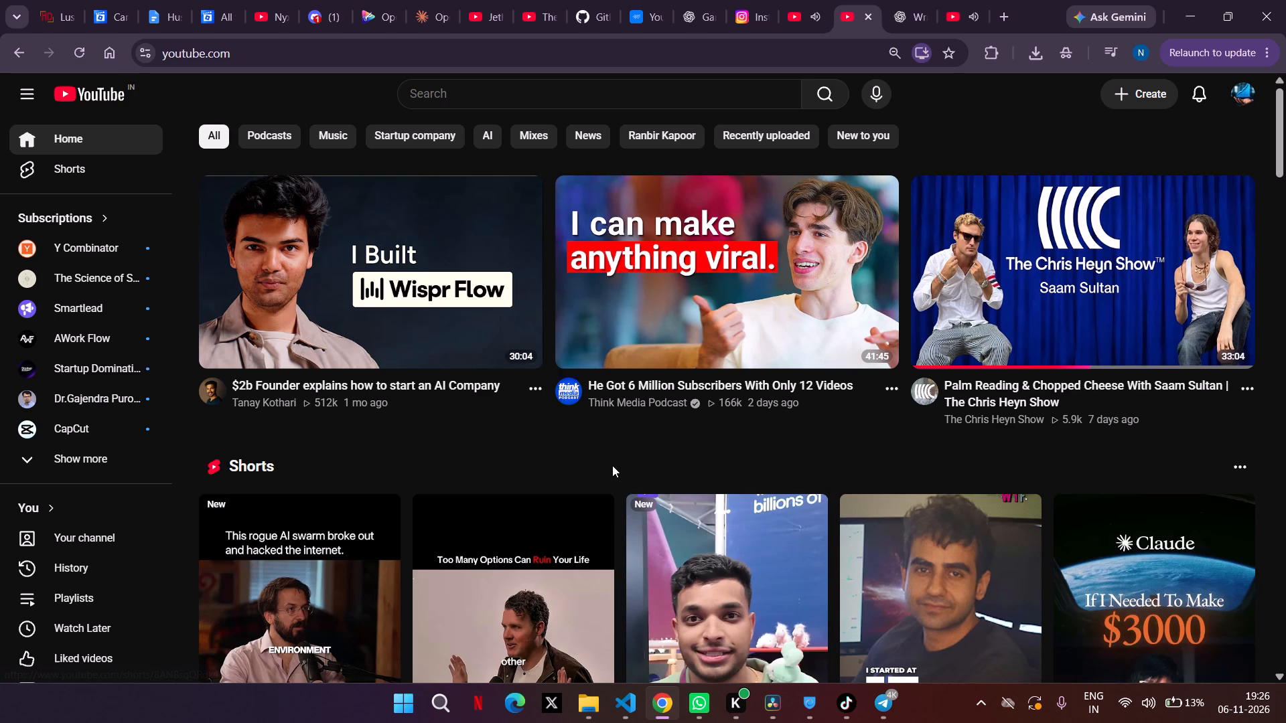
pyautogui.scroll(-2, 612, 465)
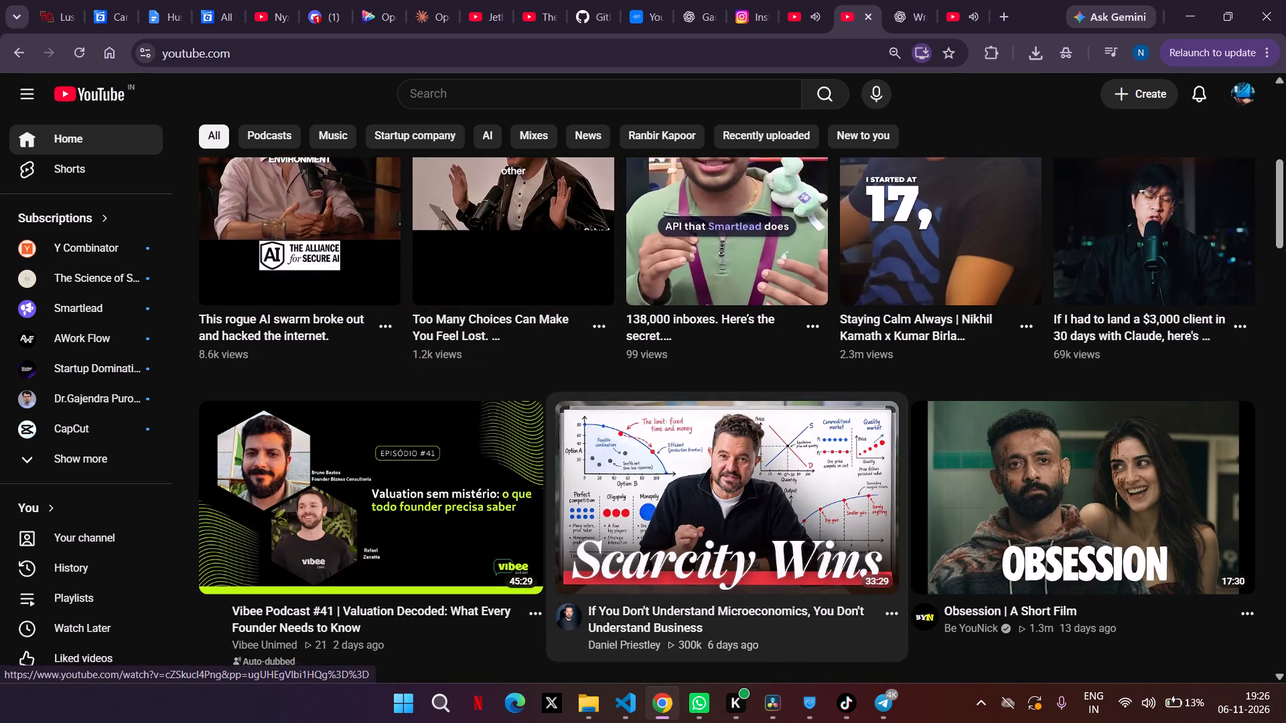
pyautogui.scroll(-1, 612, 465)
pyautogui.scroll(5, 612, 465)
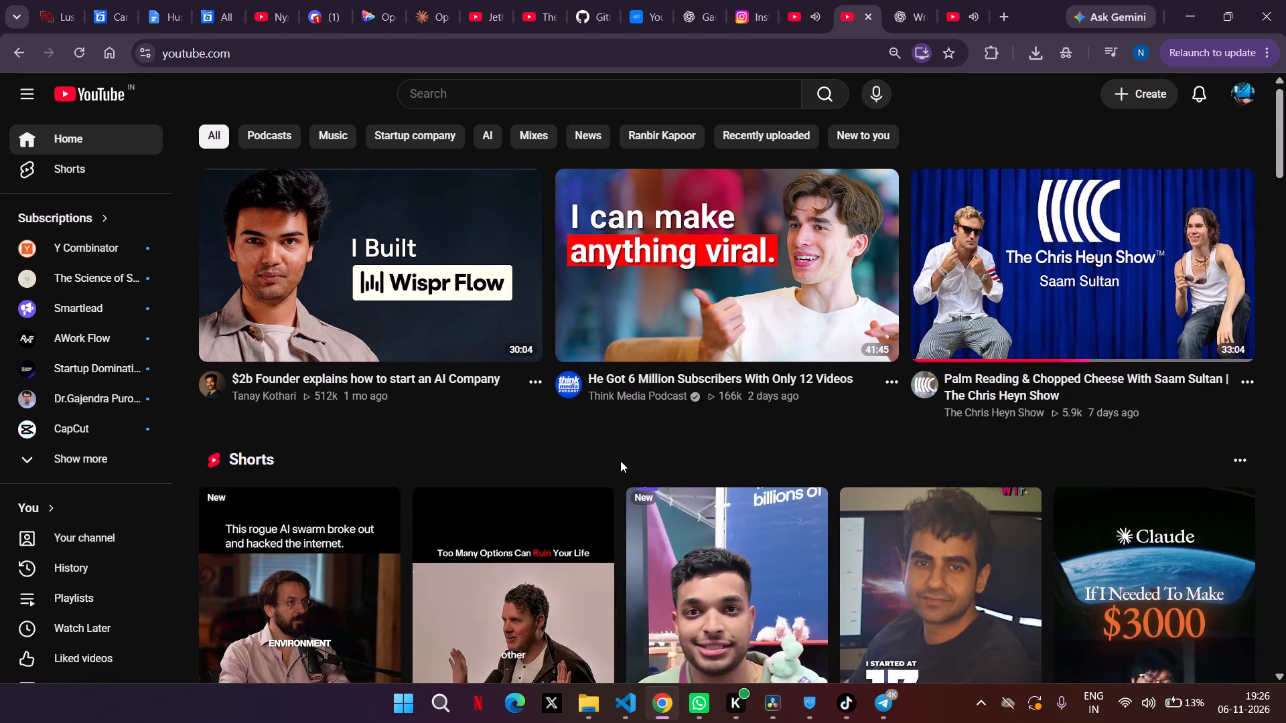
pyautogui.scroll(-6, 620, 461)
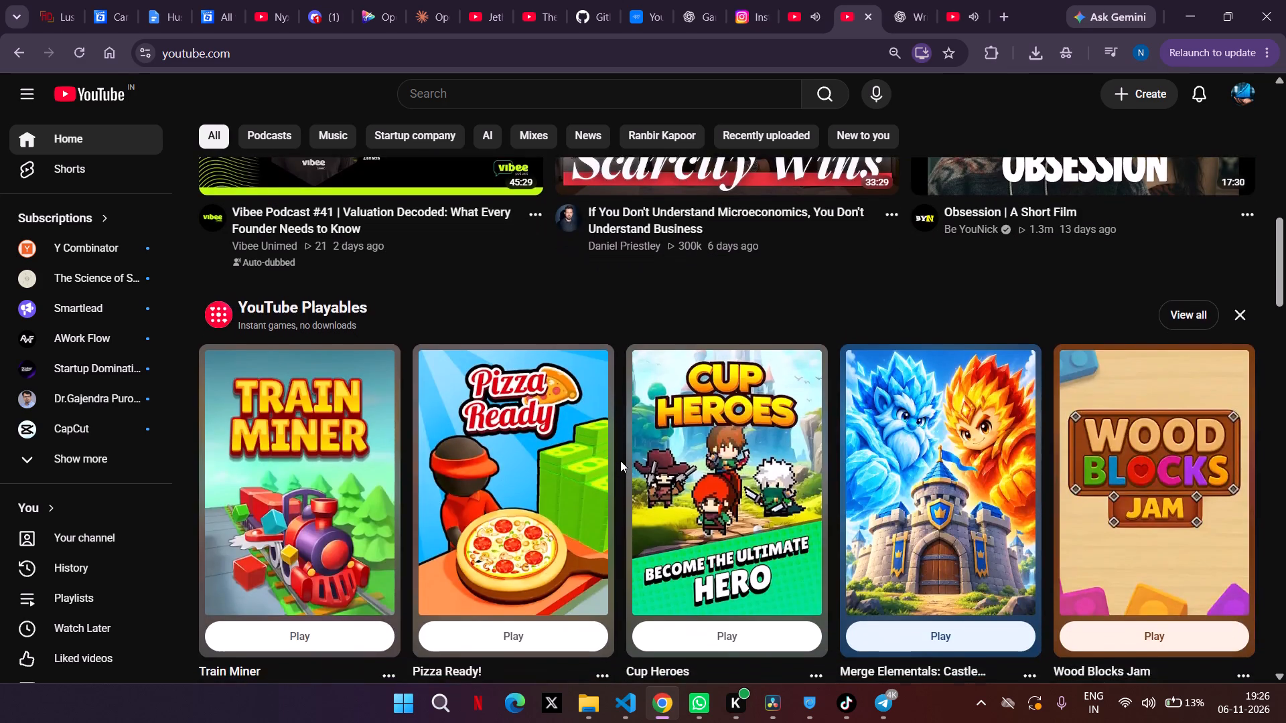
pyautogui.scroll(-4, 620, 461)
pyautogui.scroll(1, 620, 461)
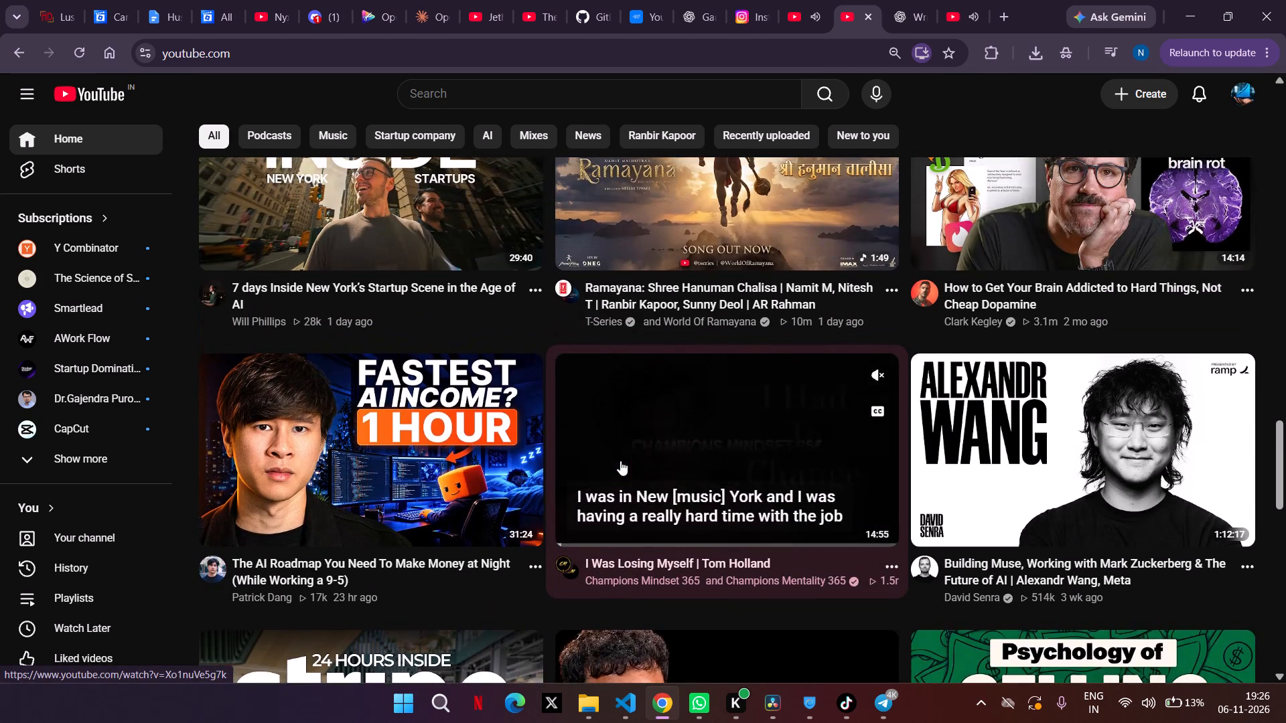
pyautogui.scroll(9, 620, 461)
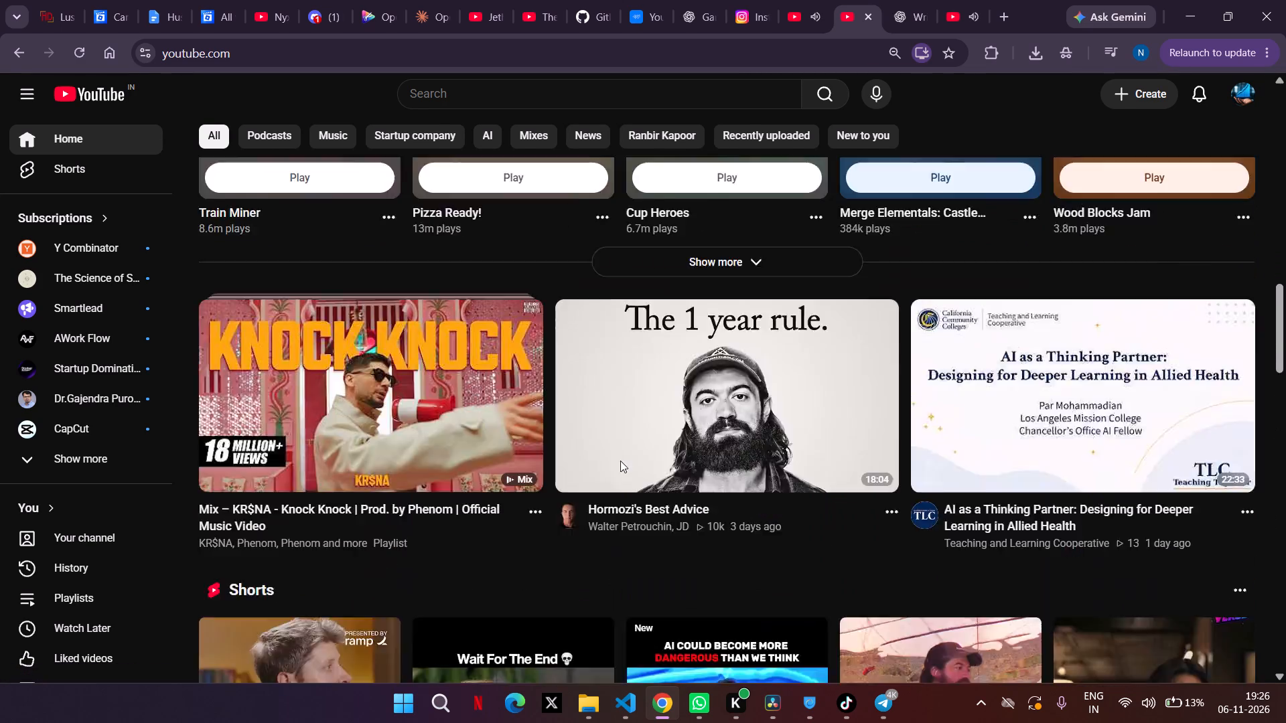
pyautogui.scroll(1, 620, 461)
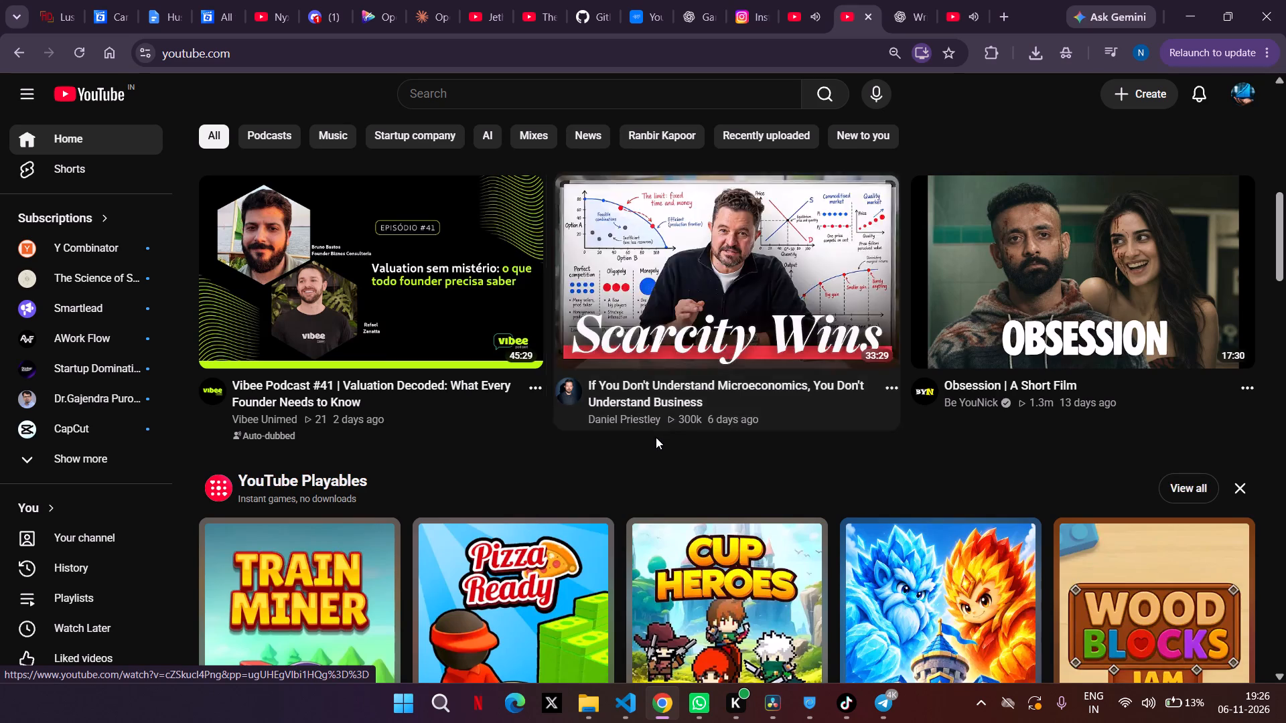
pyautogui.scroll(-8, 656, 437)
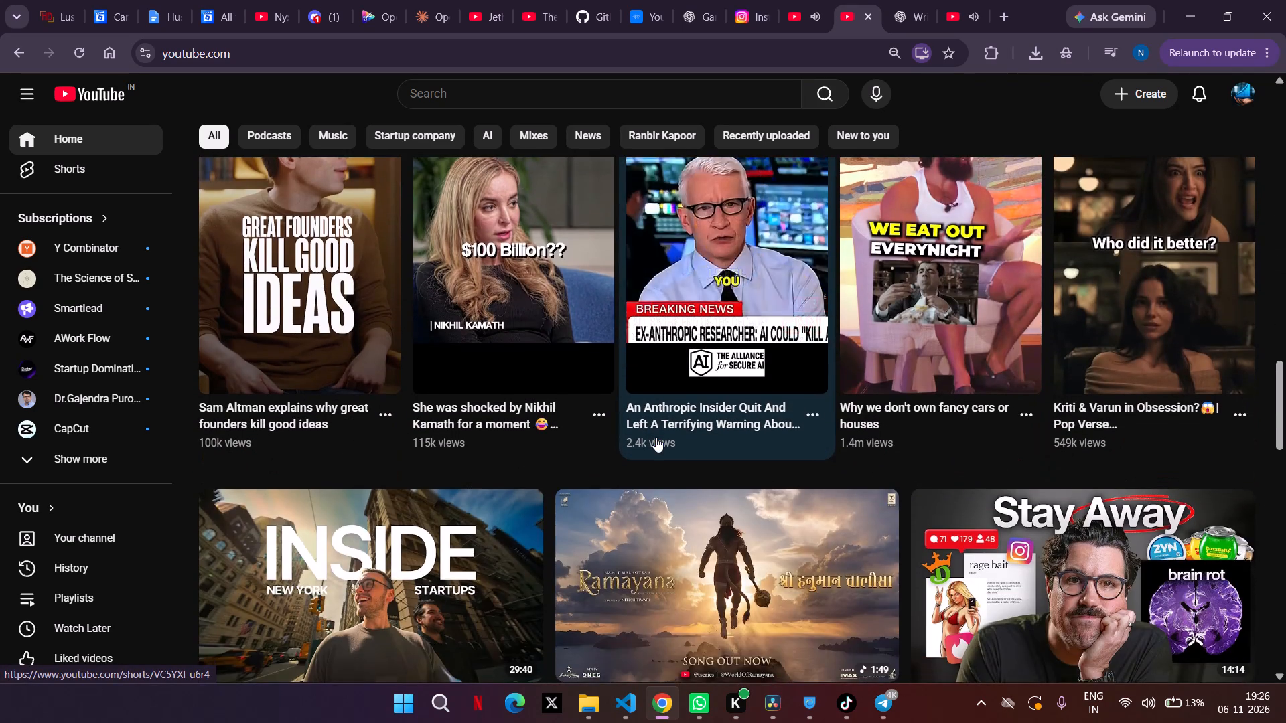
pyautogui.scroll(-3, 656, 437)
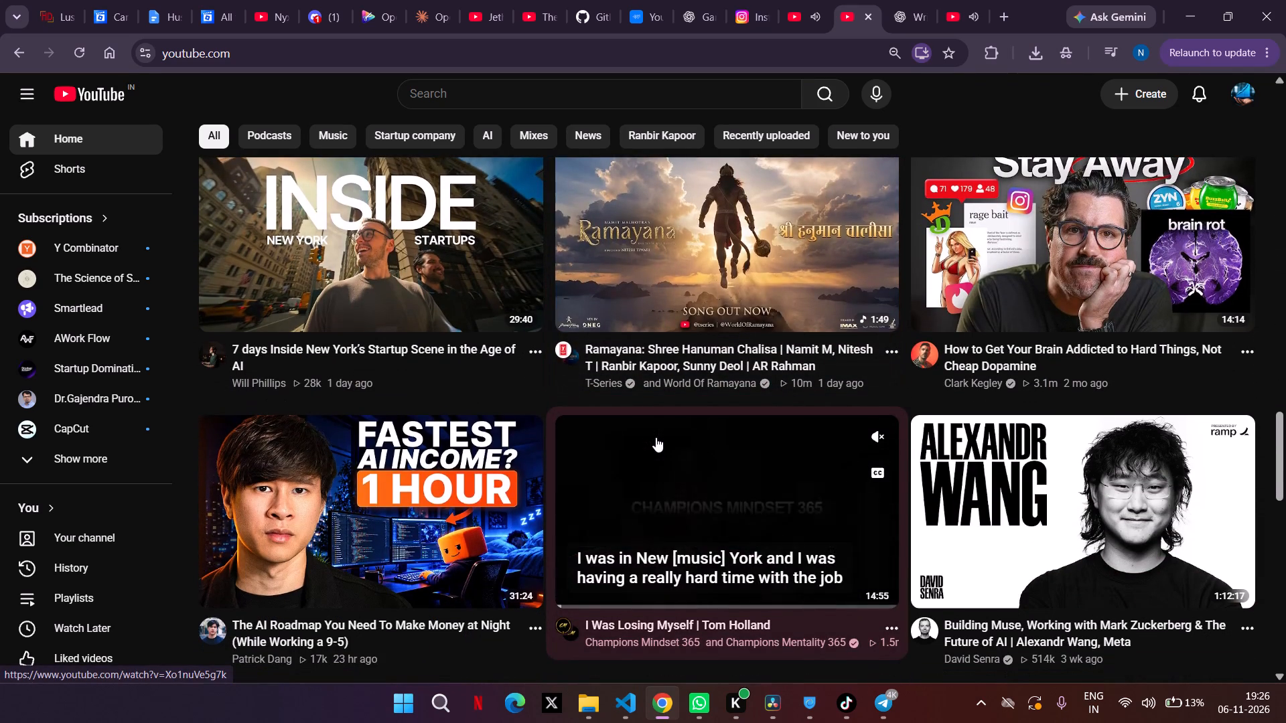
# Play "The AI Roadmap You Need To Make Money at Night" from the home feed, raise its volume and skip ahead past the intro.
pyautogui.scroll(-2, 656, 437)
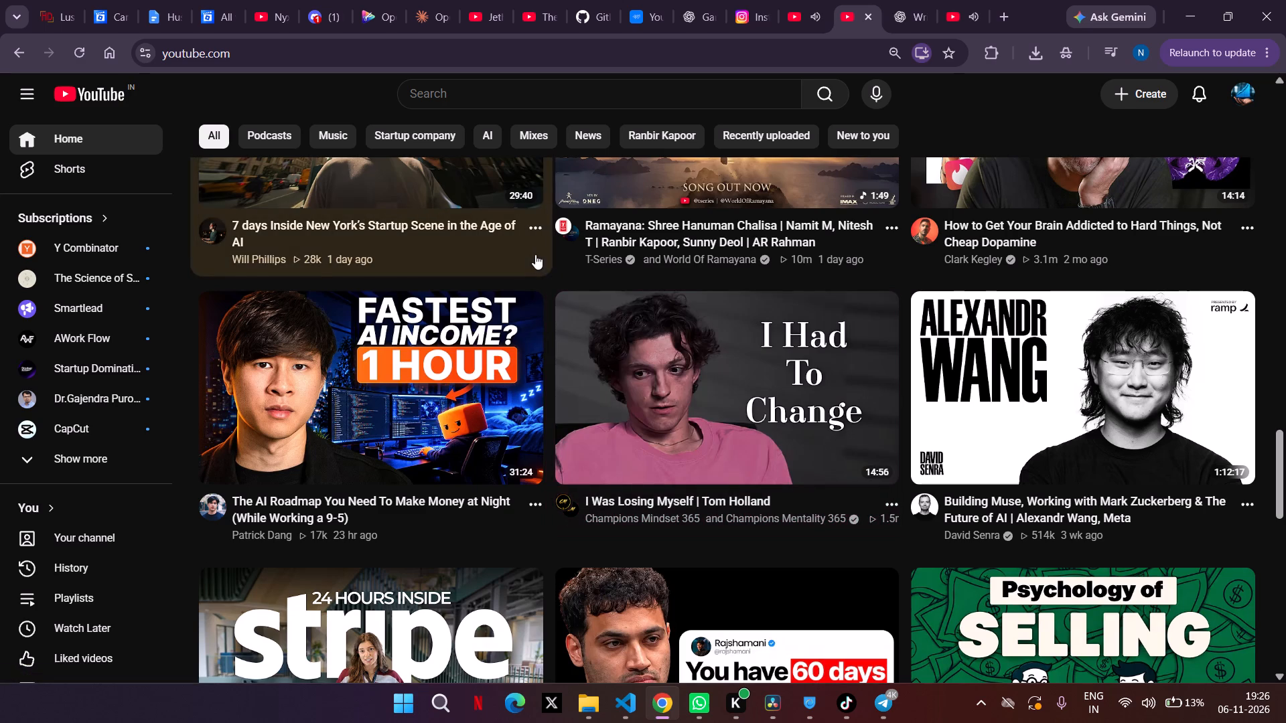
pyautogui.click(425, 357)
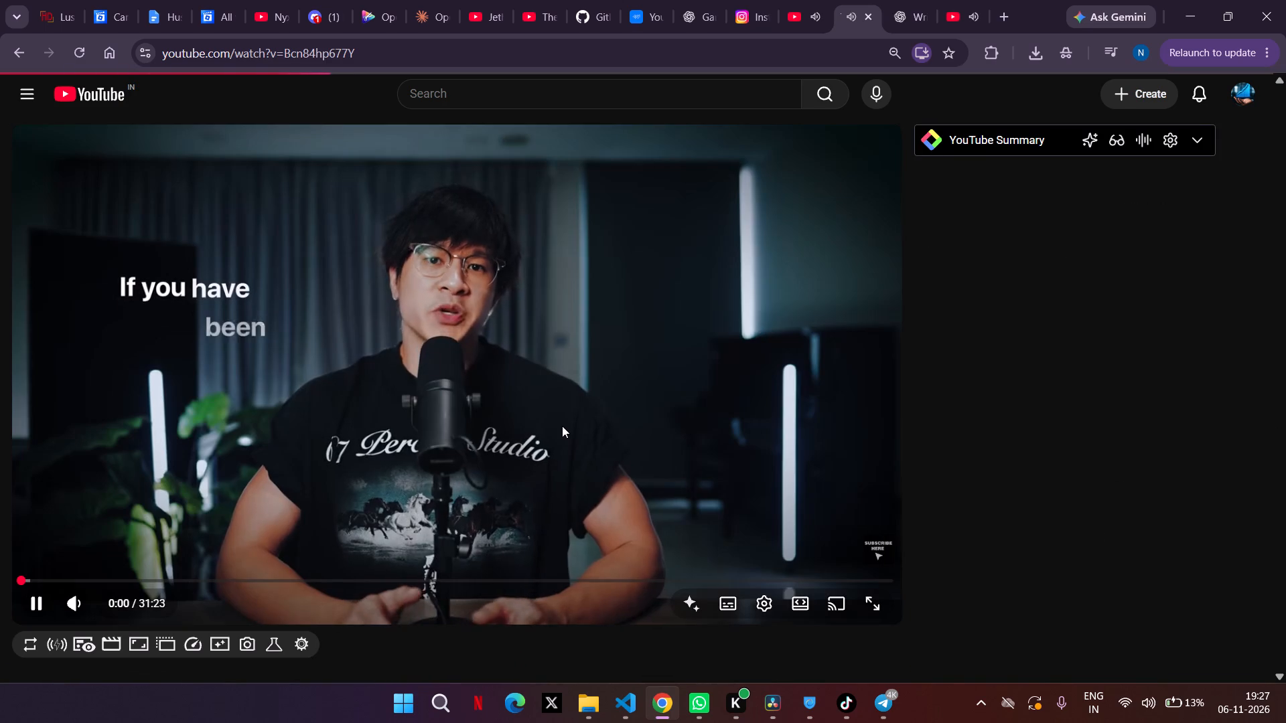
pyautogui.press('Up')
pyautogui.press('Up')
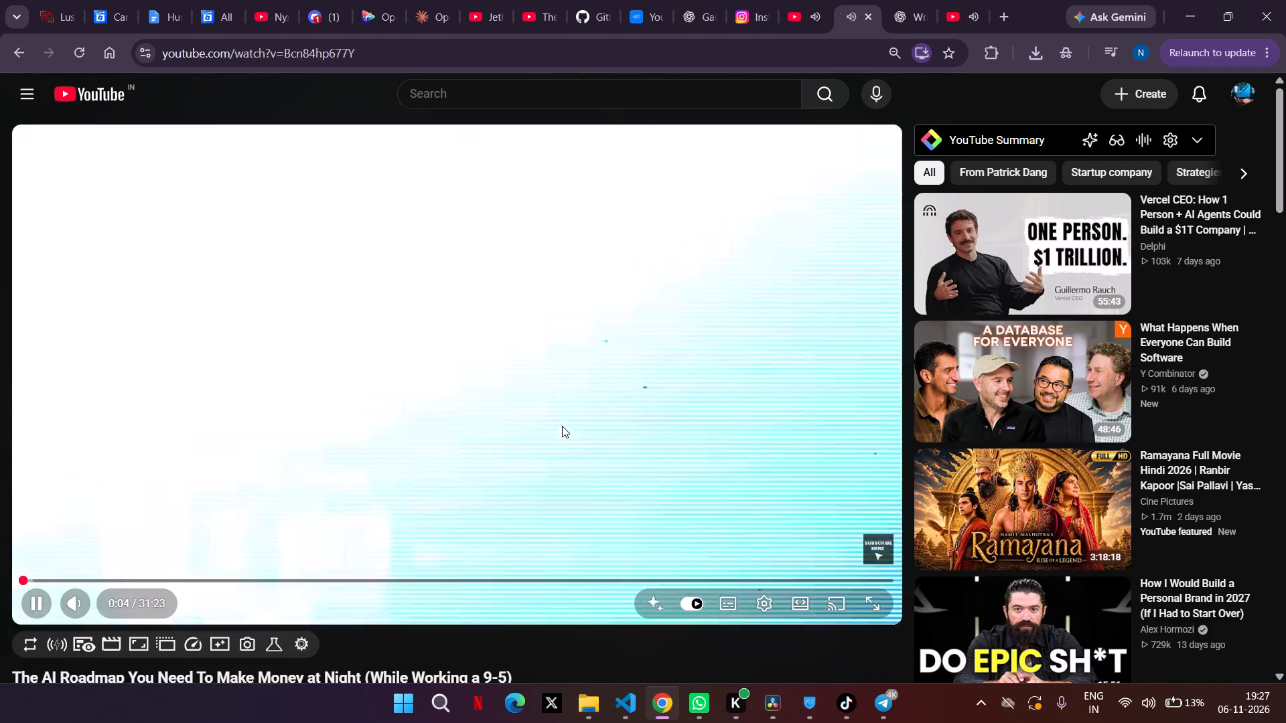
pyautogui.press('Right')
pyautogui.press('Right')
pyautogui.press('Right')
pyautogui.press('Right')
pyautogui.press('Right')
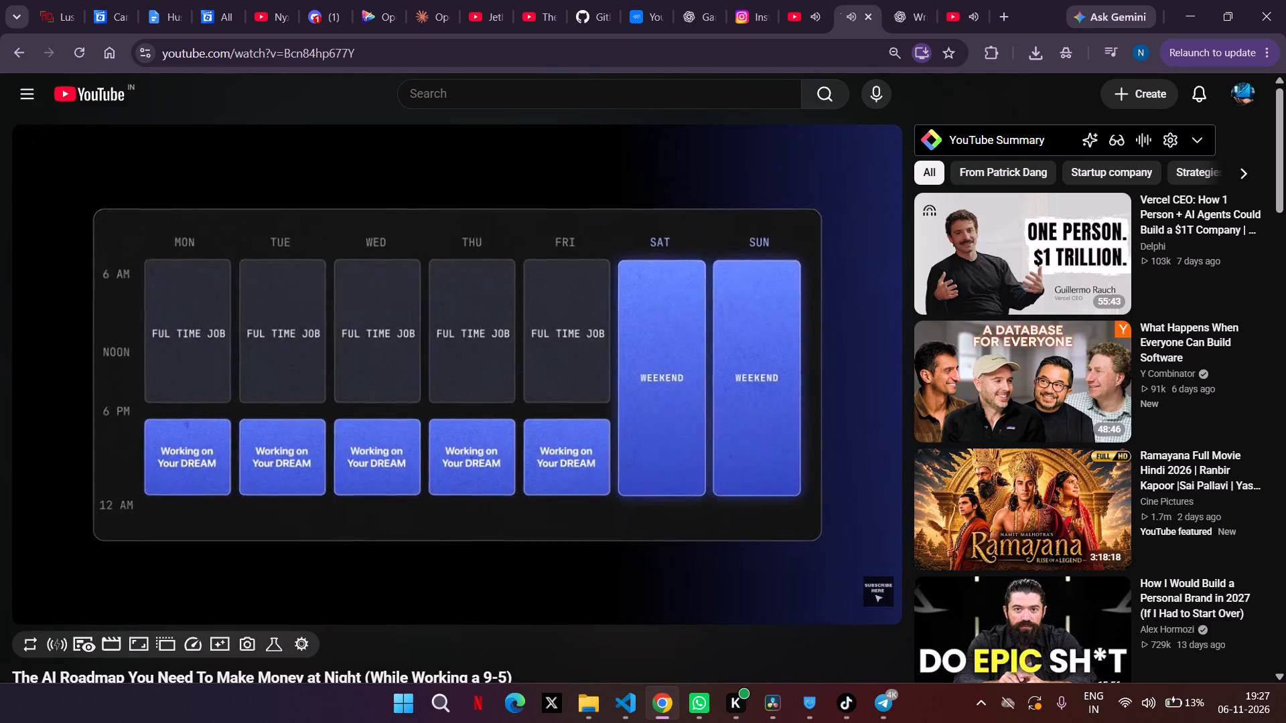
# Switch to the tab playing The Growth Desk's 85% Rule Short and leave it for the YouTube home page.
pyautogui.click(748, 4)
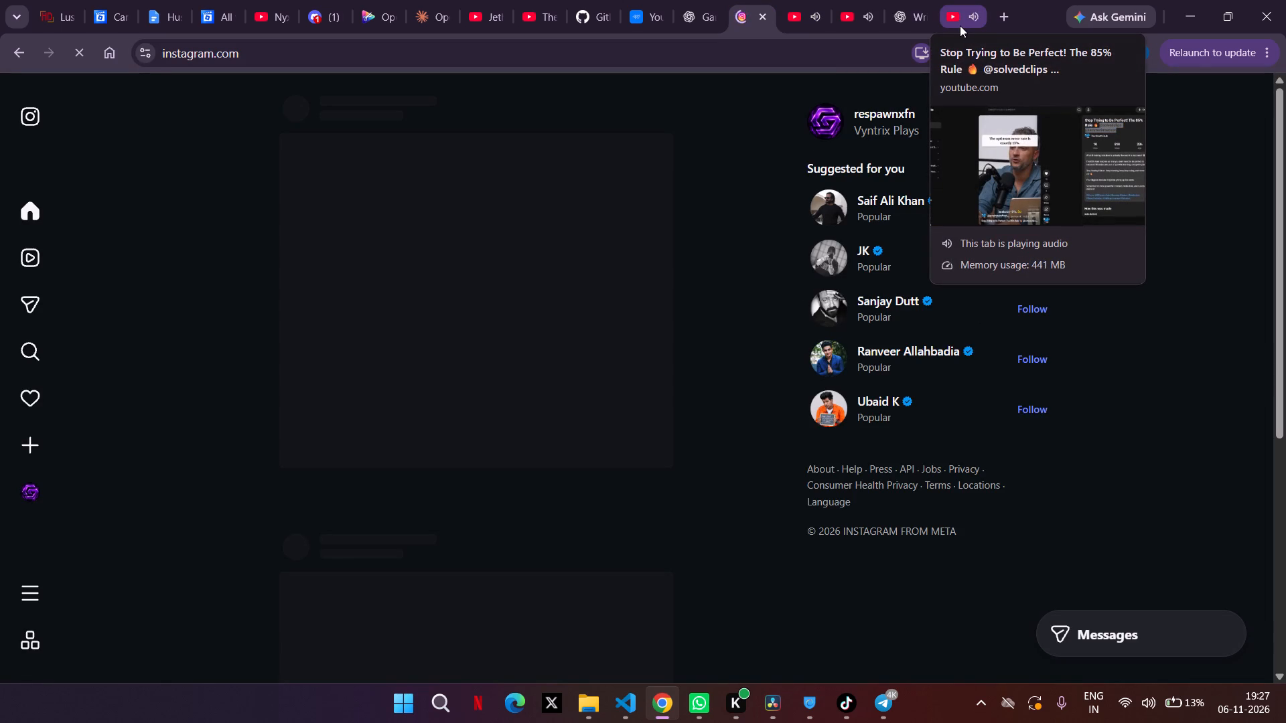
pyautogui.click(960, 25)
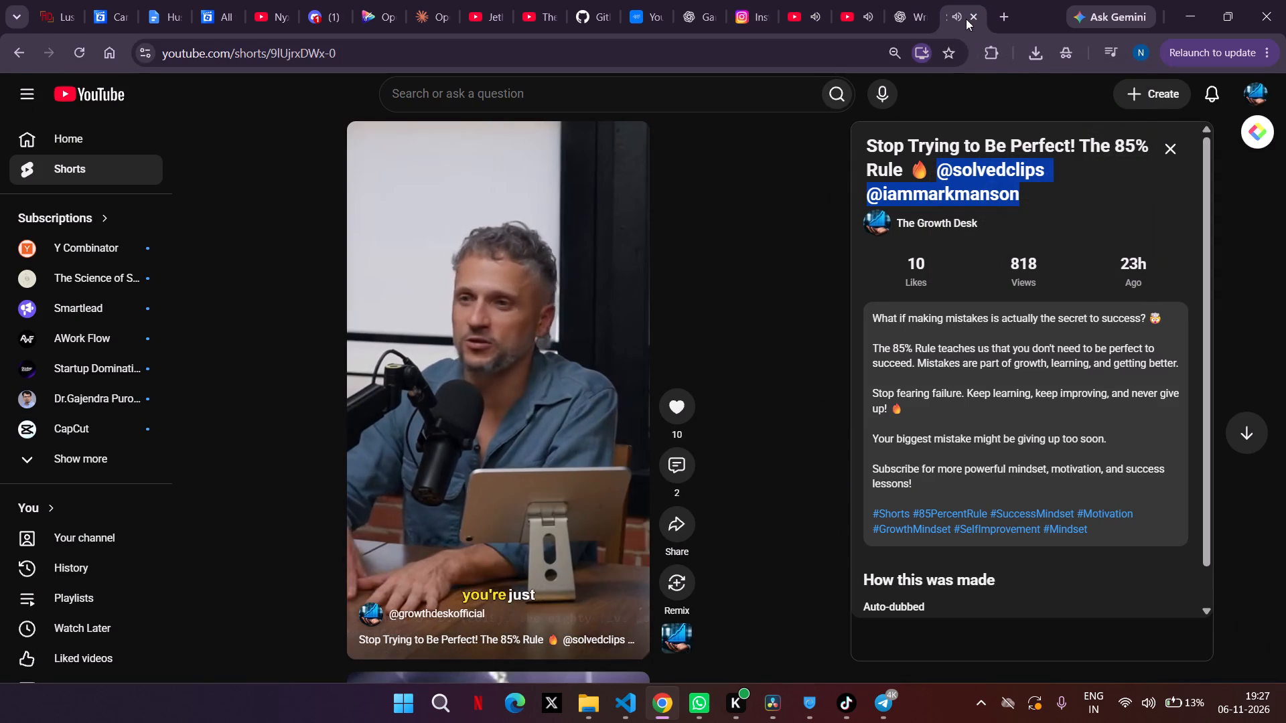
pyautogui.click(79, 96)
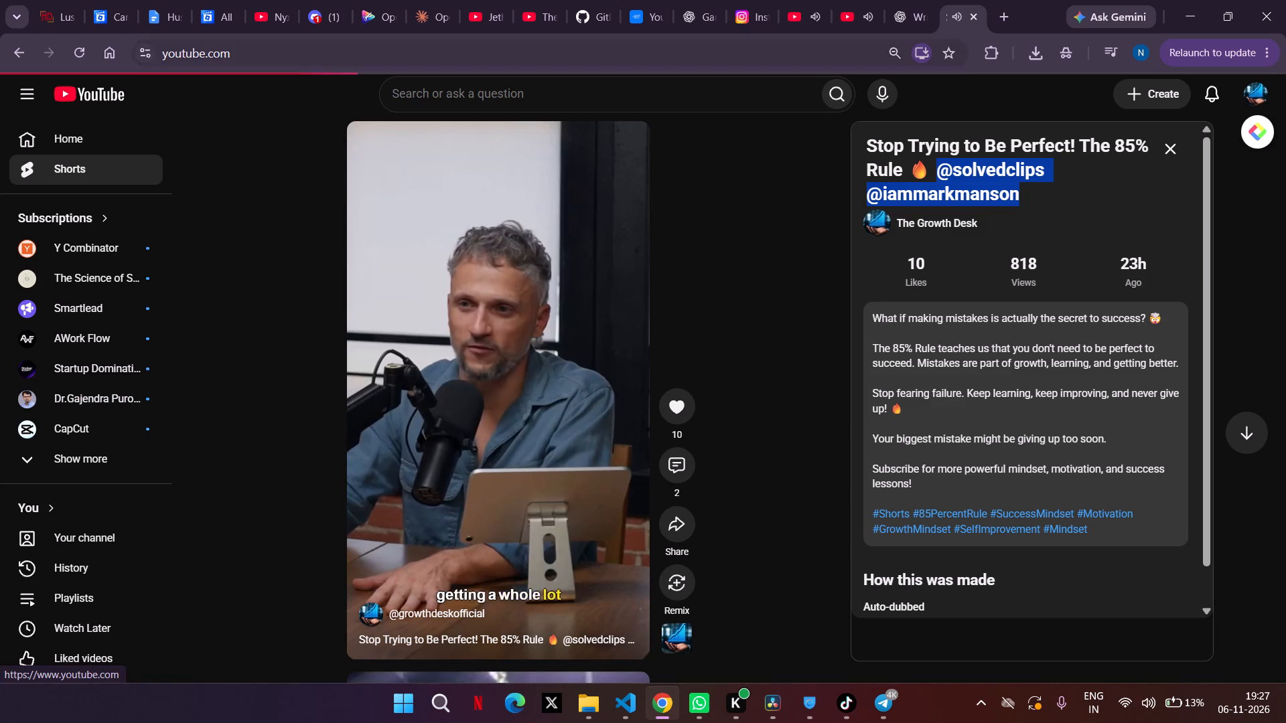
# Switch to the tab playing the "One Chest ONLY Challenge in Simpsons Fortnite!" video.
pyautogui.click(793, 18)
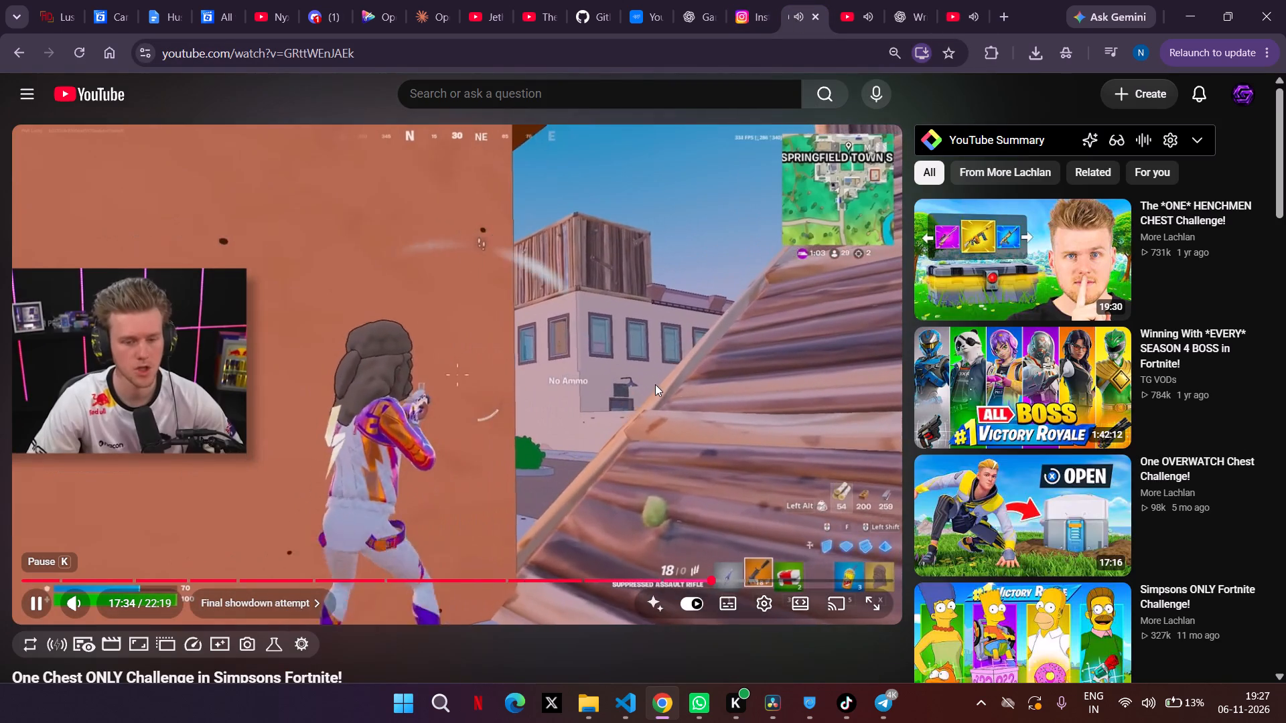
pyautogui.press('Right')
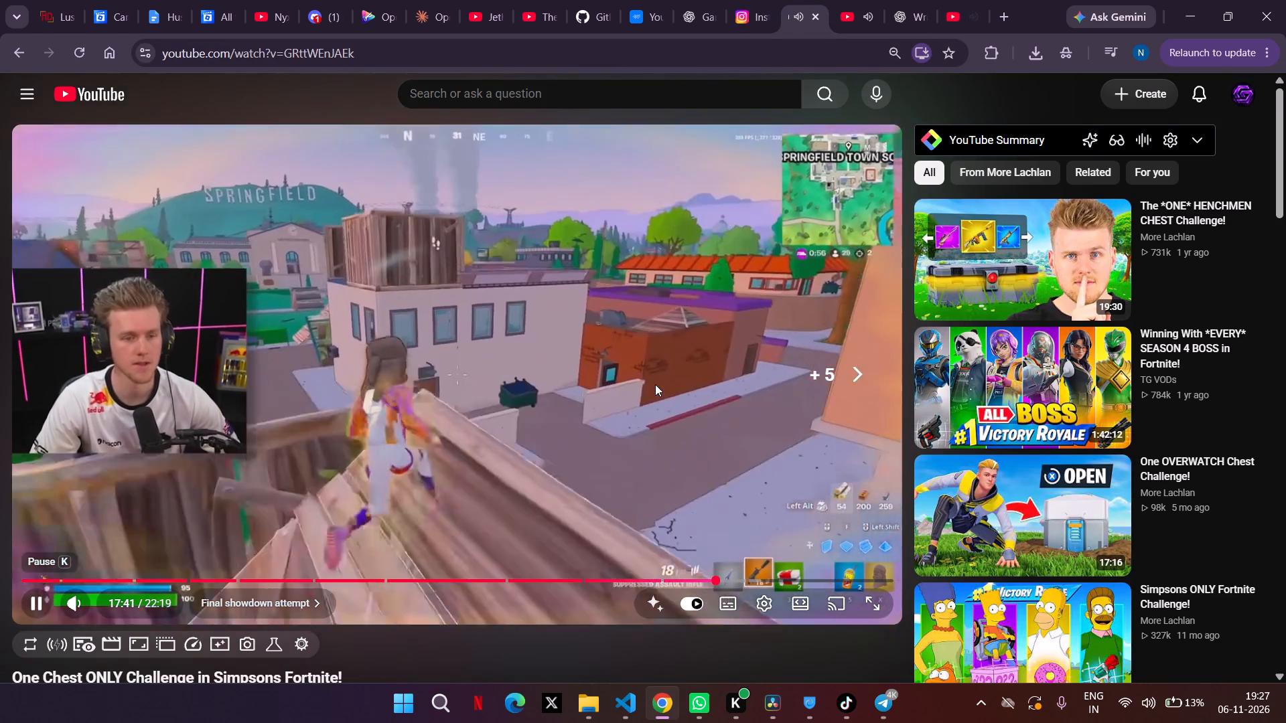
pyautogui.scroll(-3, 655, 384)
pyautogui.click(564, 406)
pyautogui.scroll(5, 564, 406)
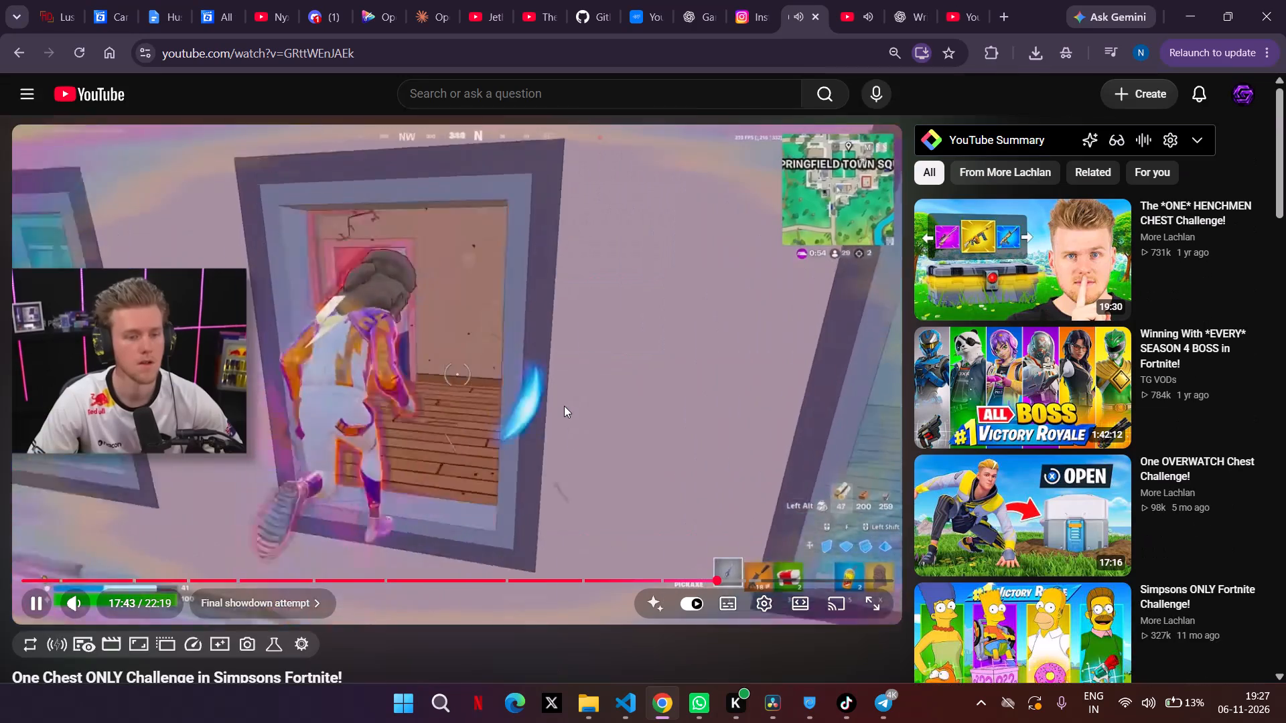